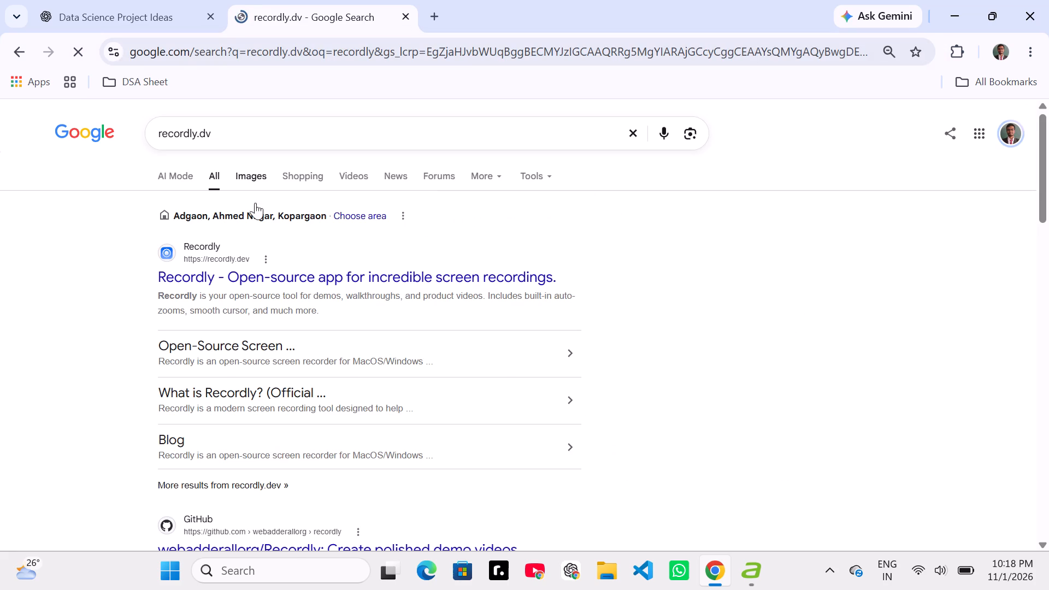
click(285, 279)
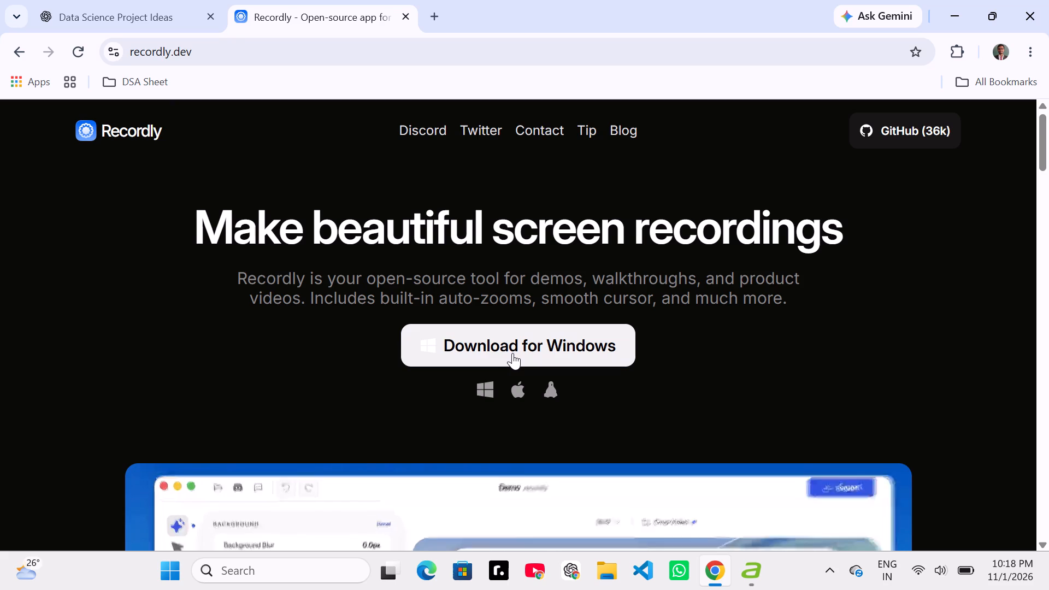
Look over the Recordly home page and download the Windows version of the app.
scroll(323, 367, down, 3)
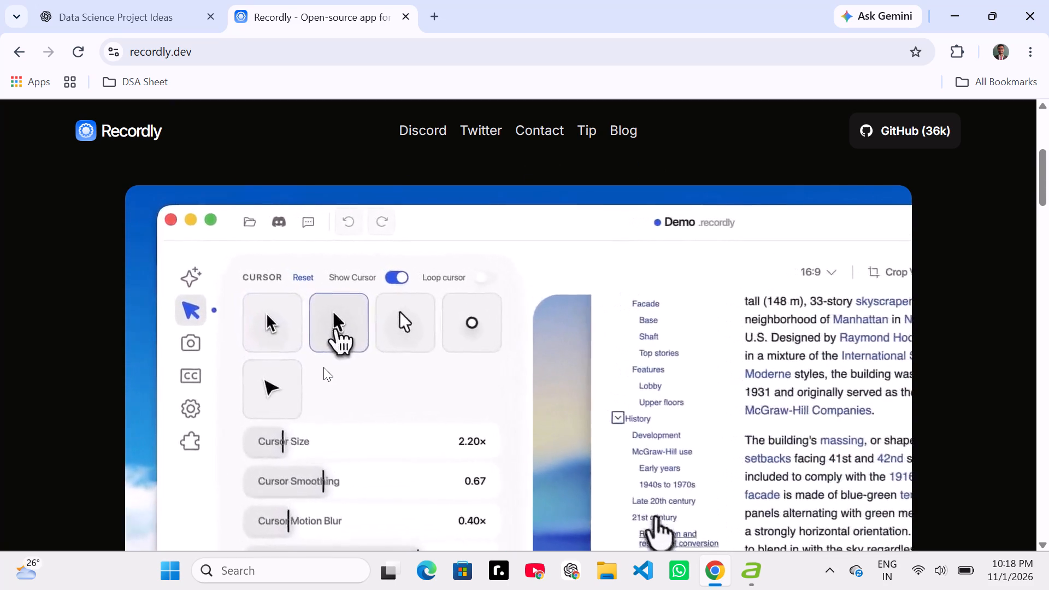
scroll(323, 367, down, 2)
scroll(323, 367, up, 1)
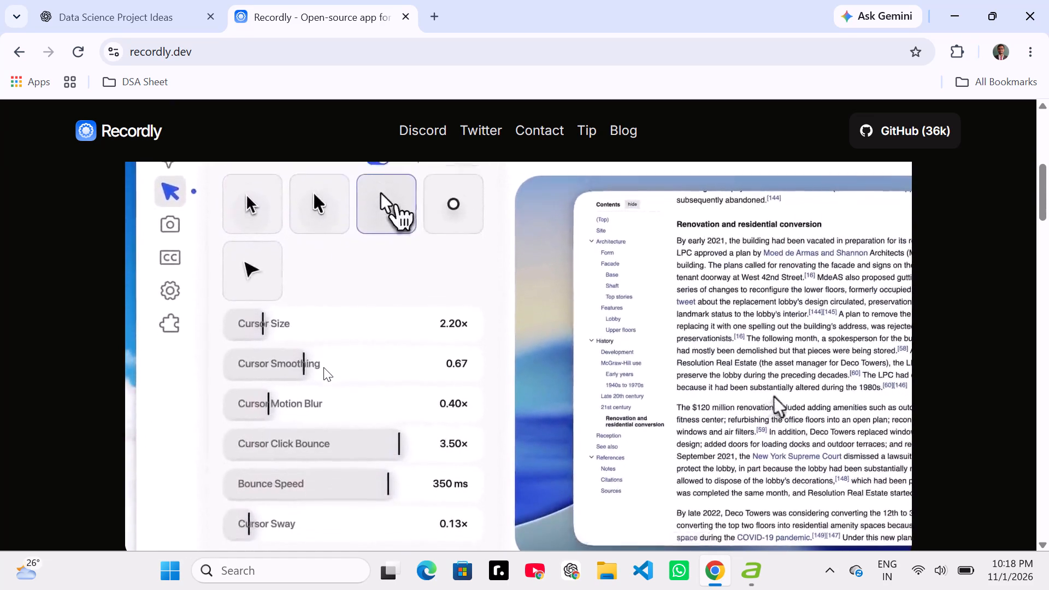
scroll(323, 367, up, 1)
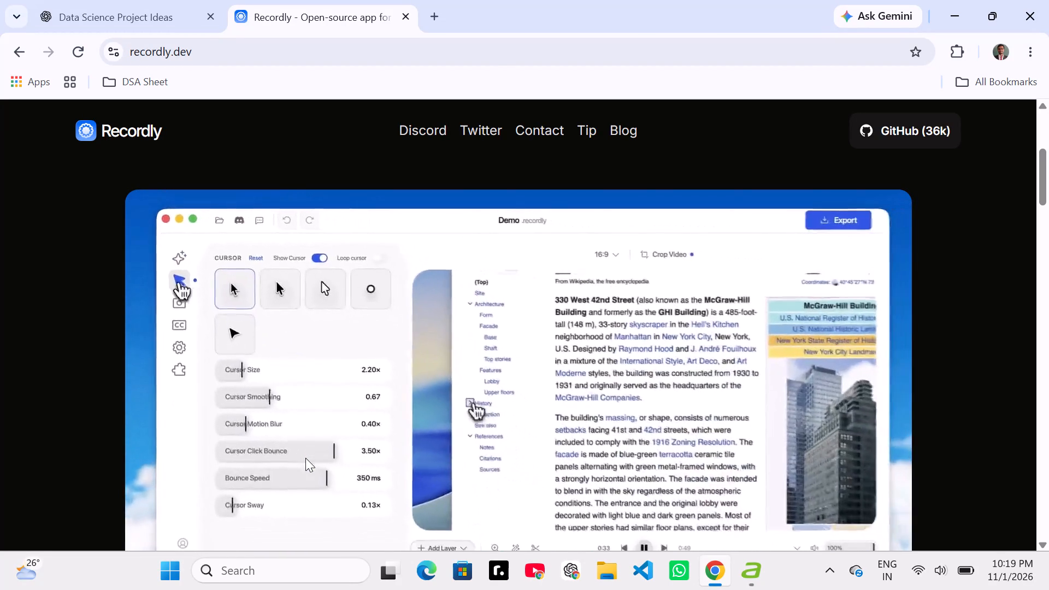
scroll(305, 458, up, 6)
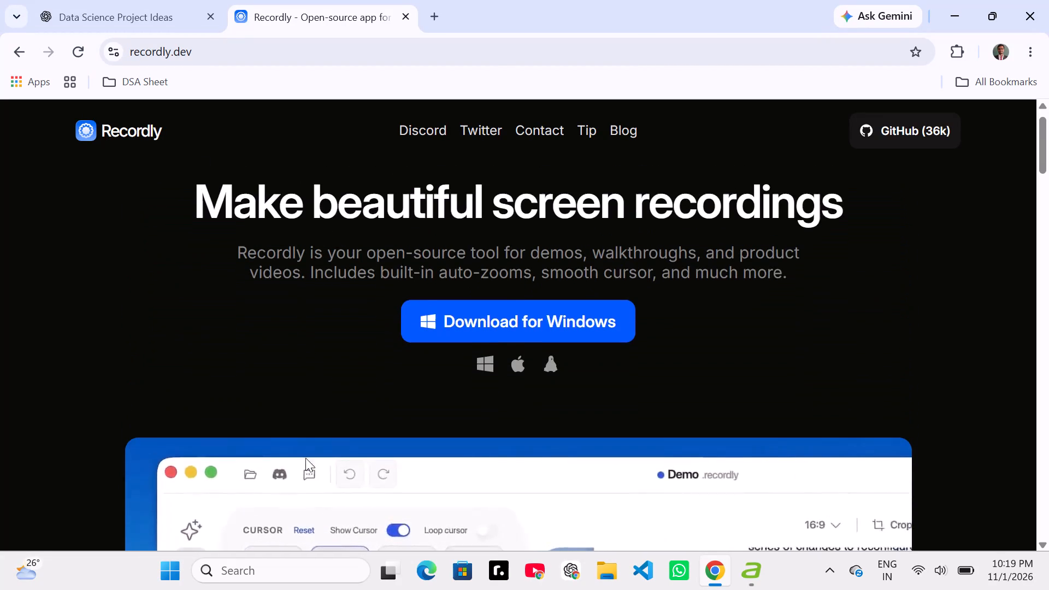
click(527, 326)
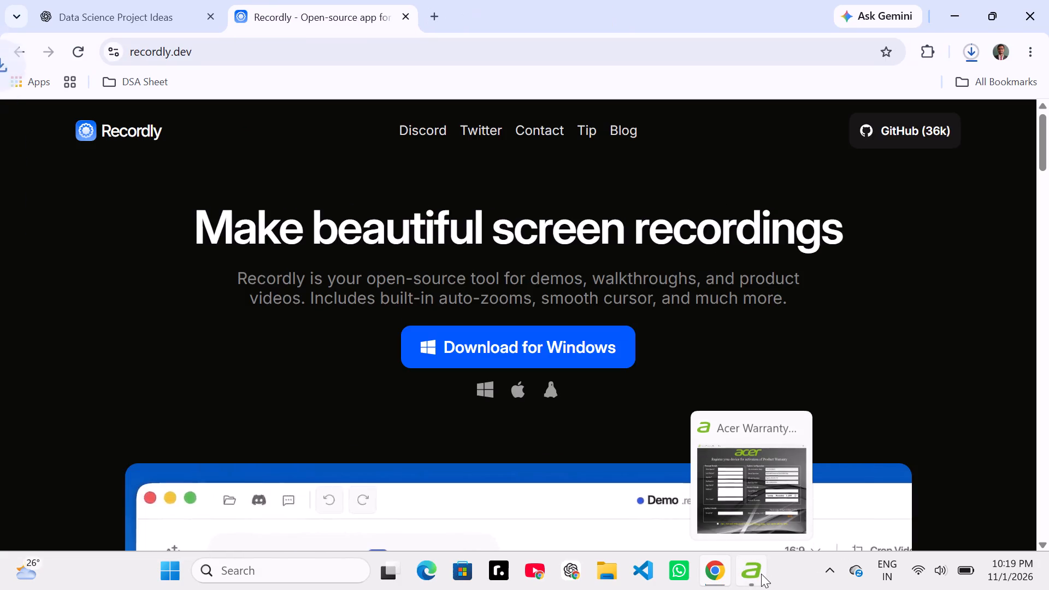
Close the open Acer Warranty window.
click(799, 429)
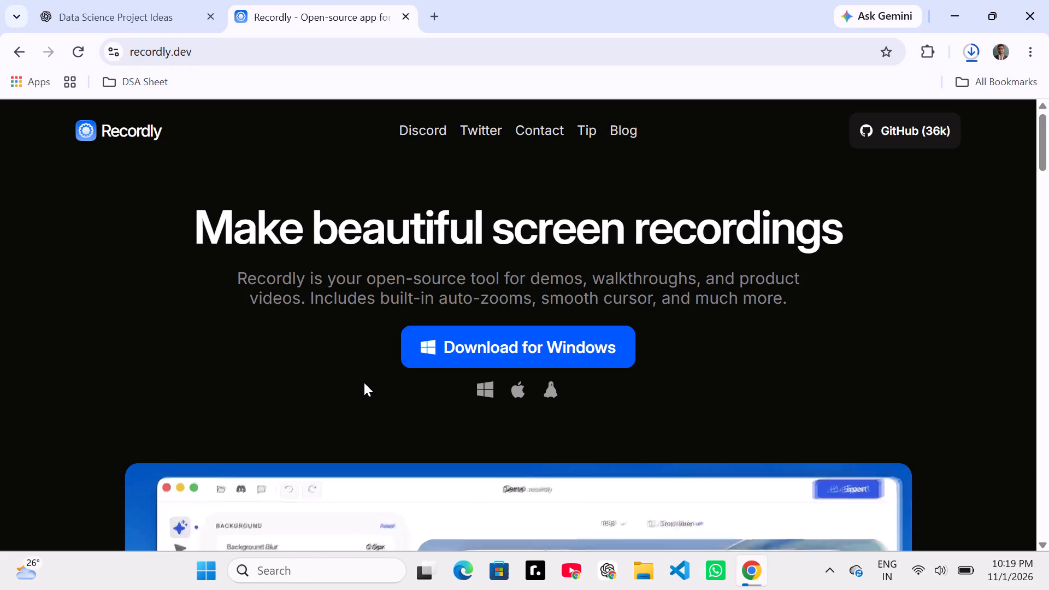
Launch the downloaded Recordly-windows-x64.exe installer and allow it to run anyway past the SmartScreen block.
click(973, 59)
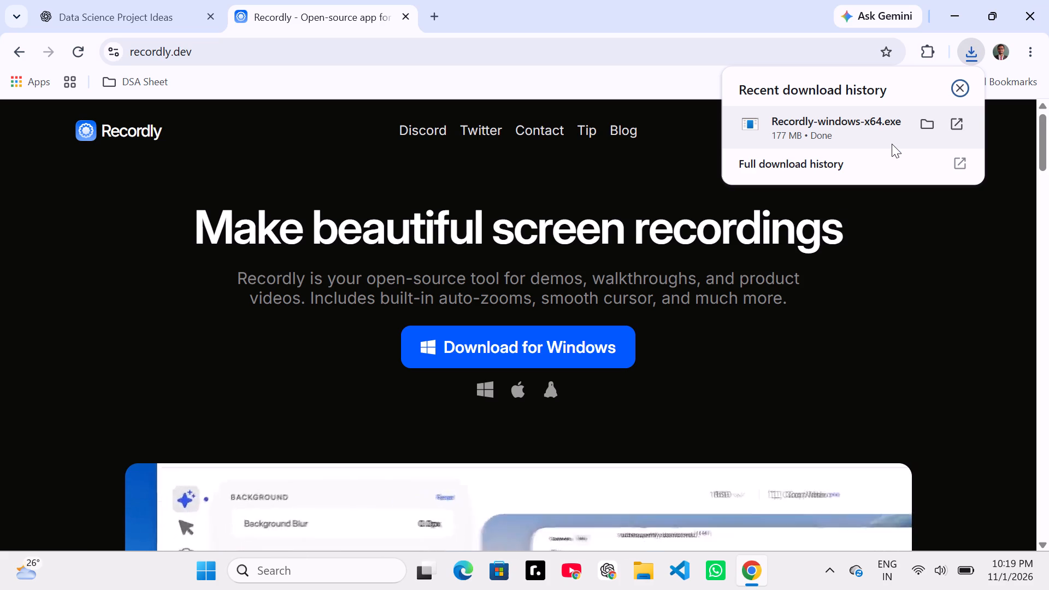
click(846, 139)
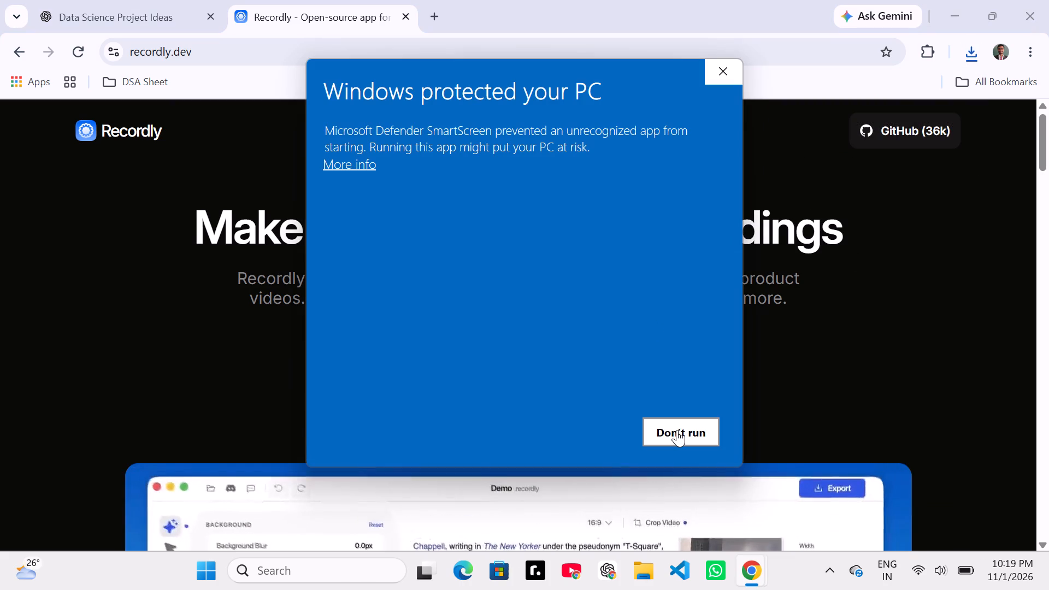
click(358, 164)
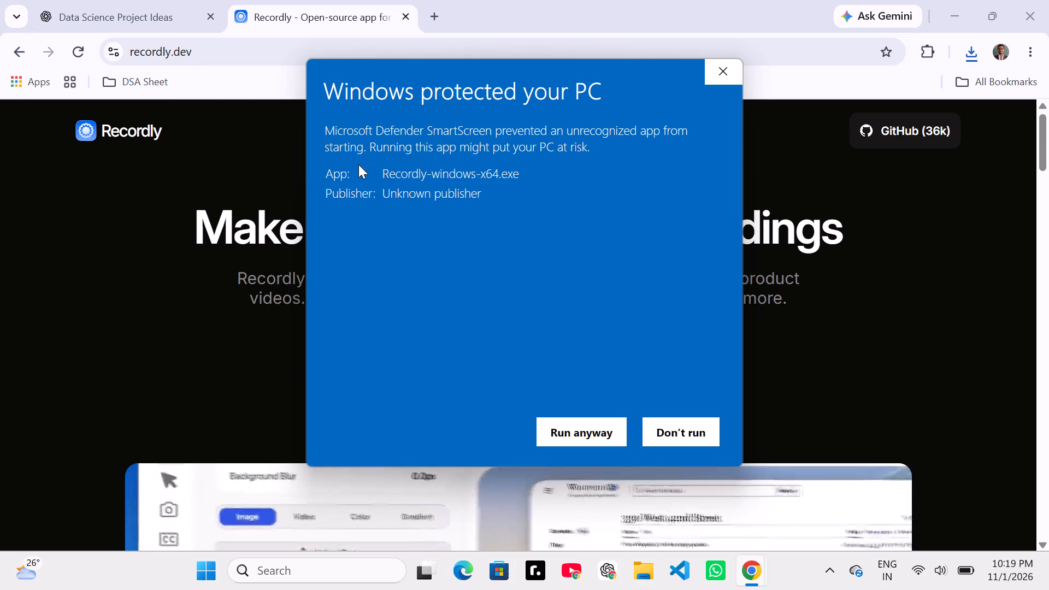
click(570, 422)
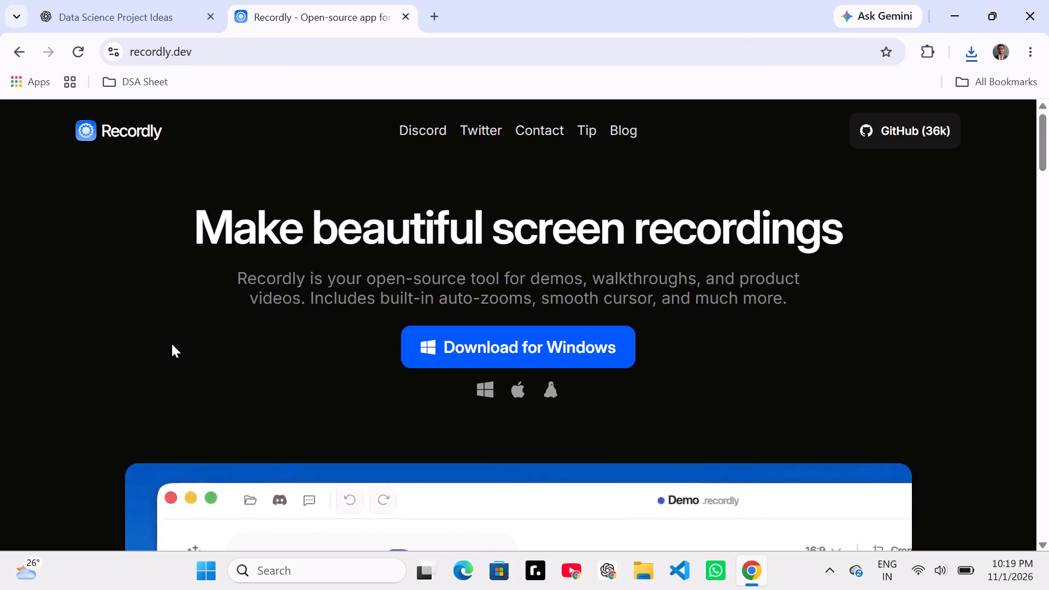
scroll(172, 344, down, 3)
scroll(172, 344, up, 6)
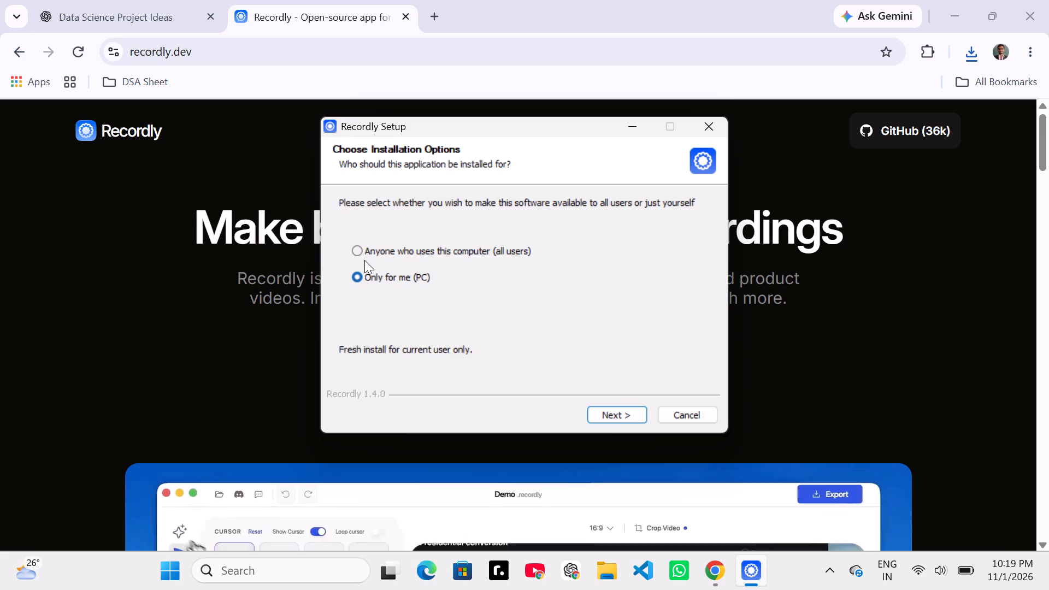
Install Recordly for the current user only and finish the setup with Run Recordly enabled.
click(616, 415)
click(616, 415)
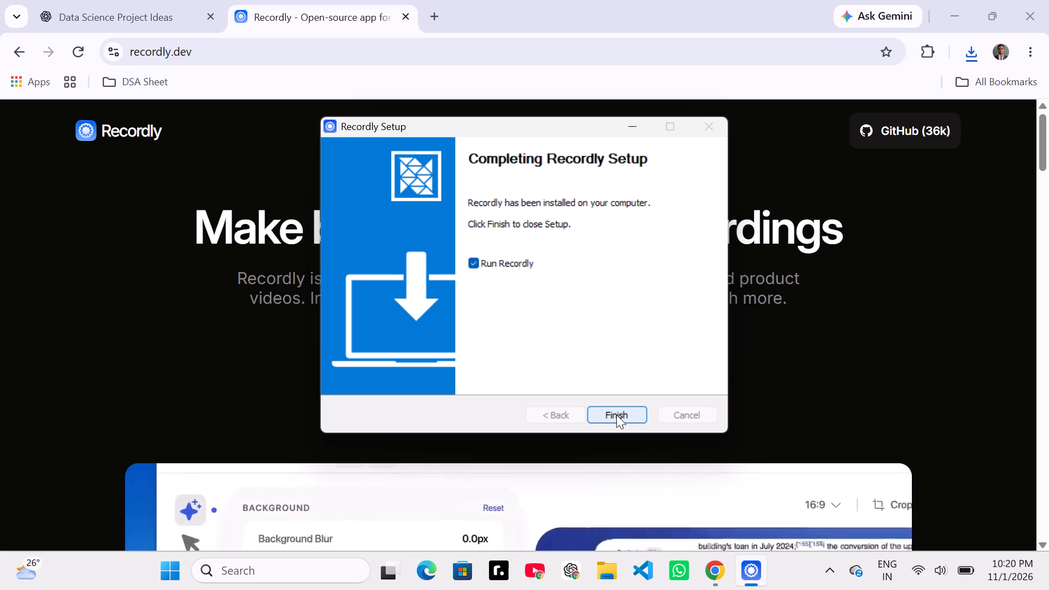
click(616, 415)
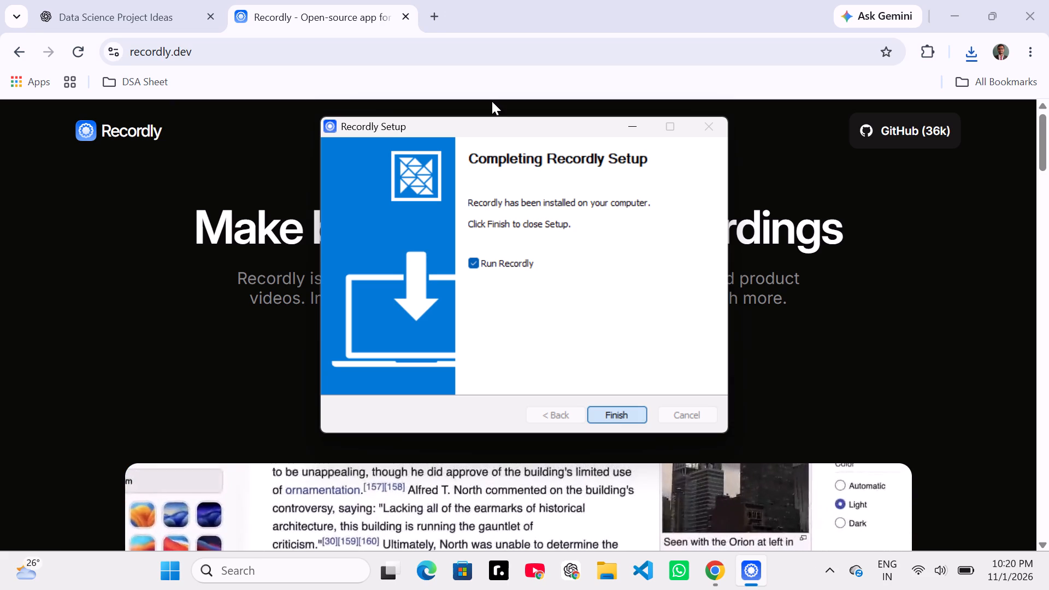
click(618, 413)
Open the MedScan site at medscan-ncd.vercel.app in a new browser tab.
click(434, 21)
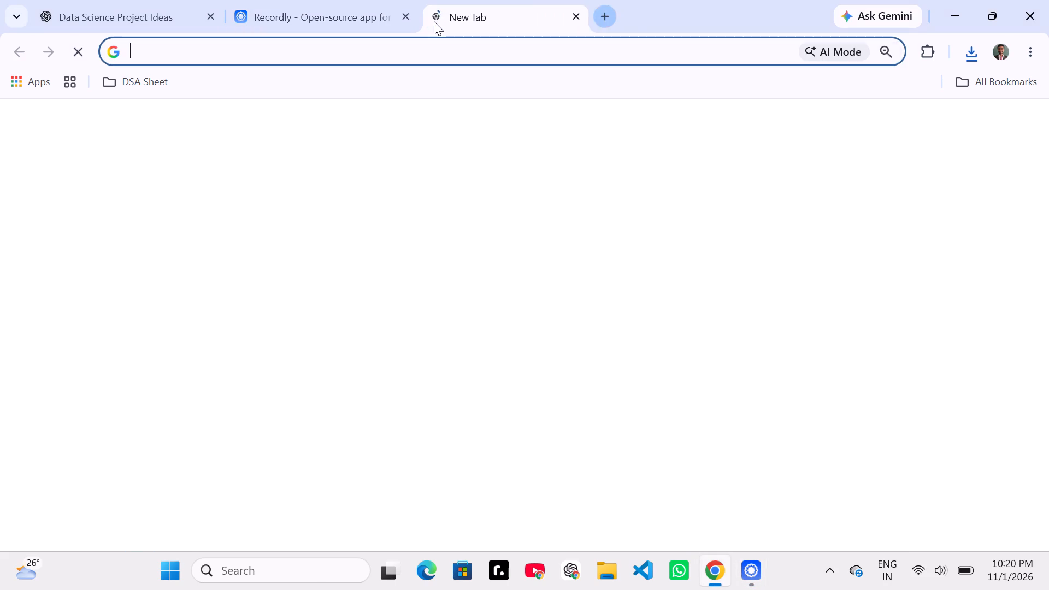
text(med)
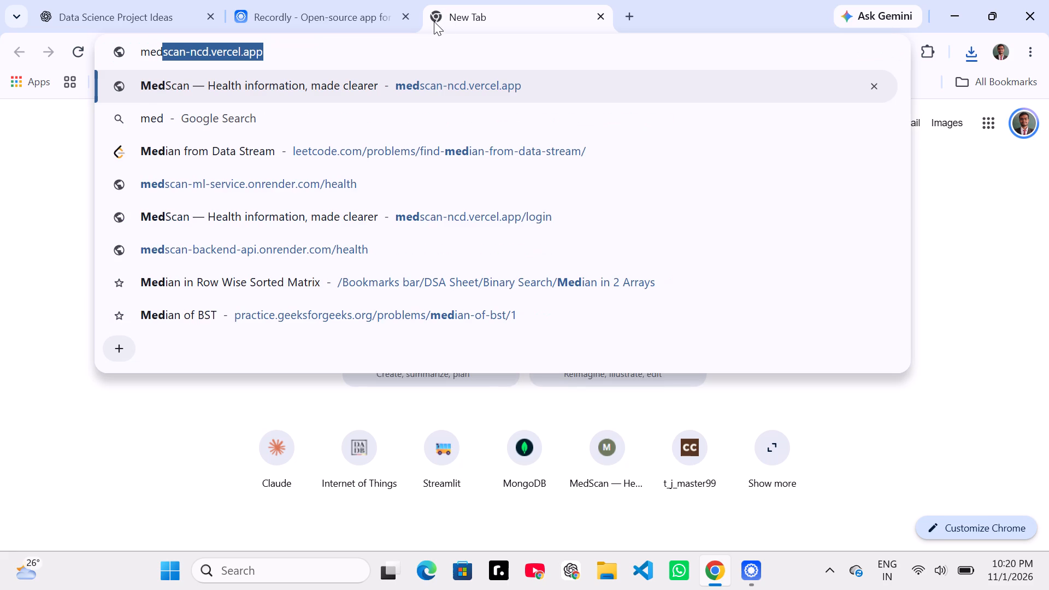
key(Return)
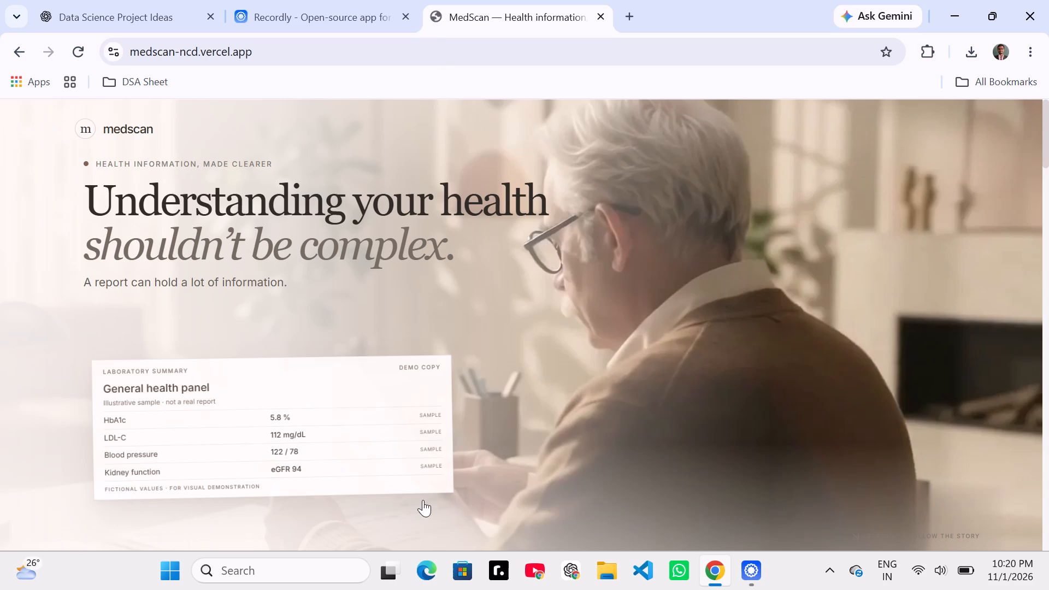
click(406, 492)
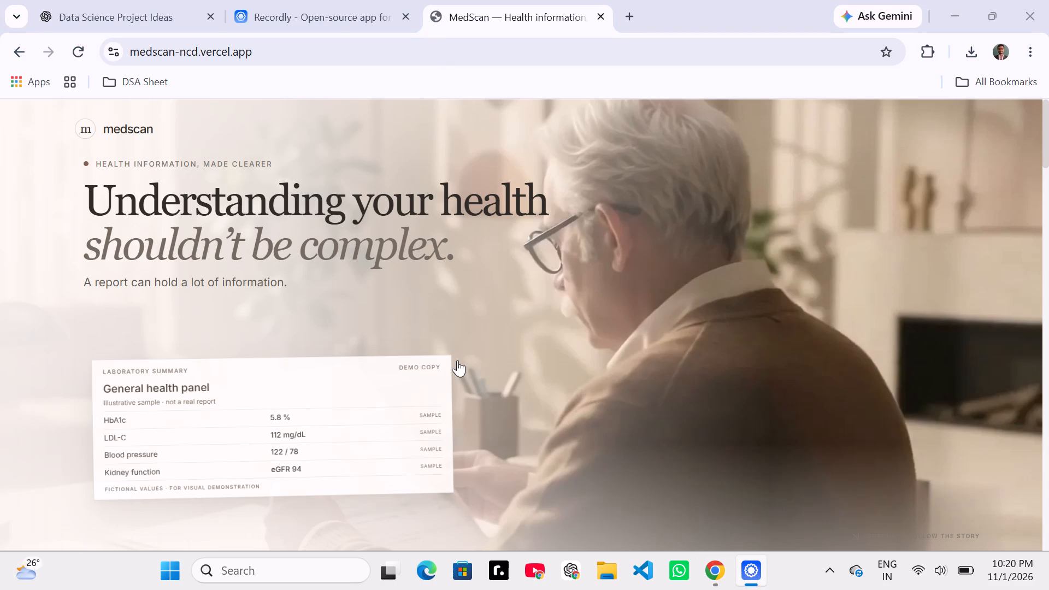
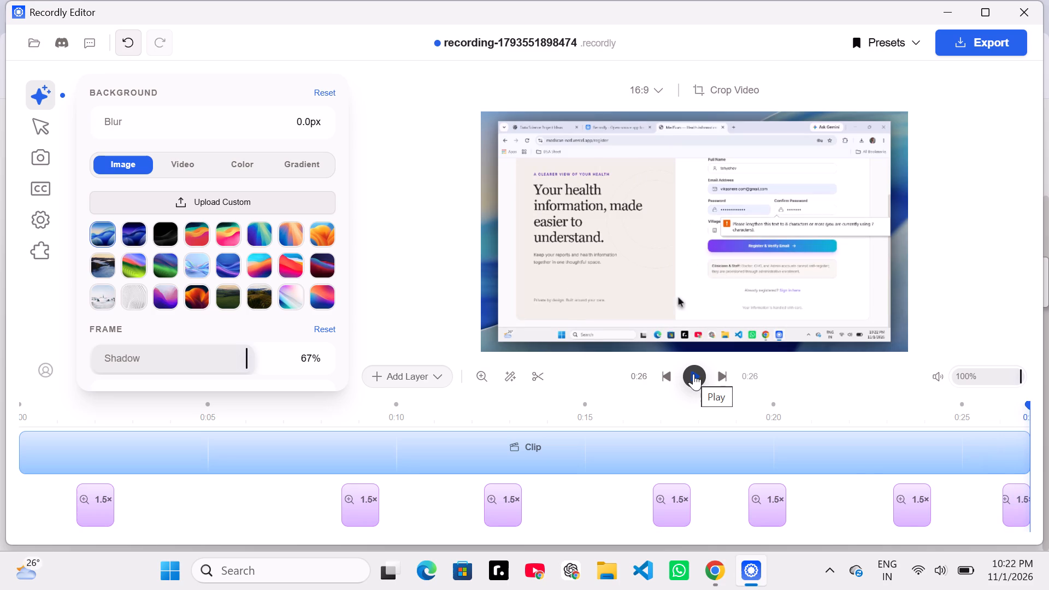
Try several built-in background images behind the recording and apply the multicolour green, red and purple one next to the dark landscape image.
click(198, 233)
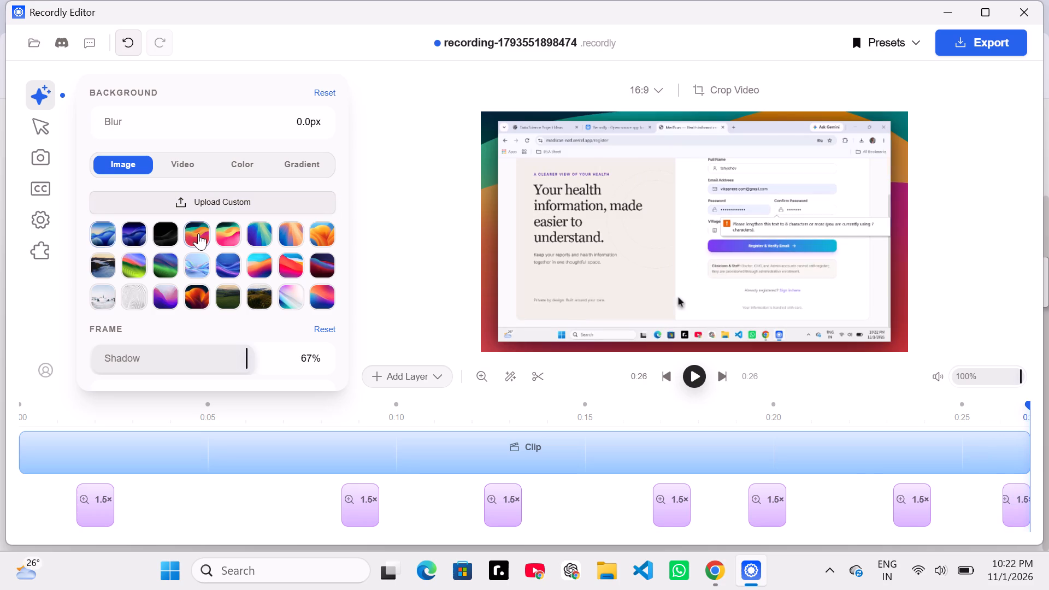
click(294, 270)
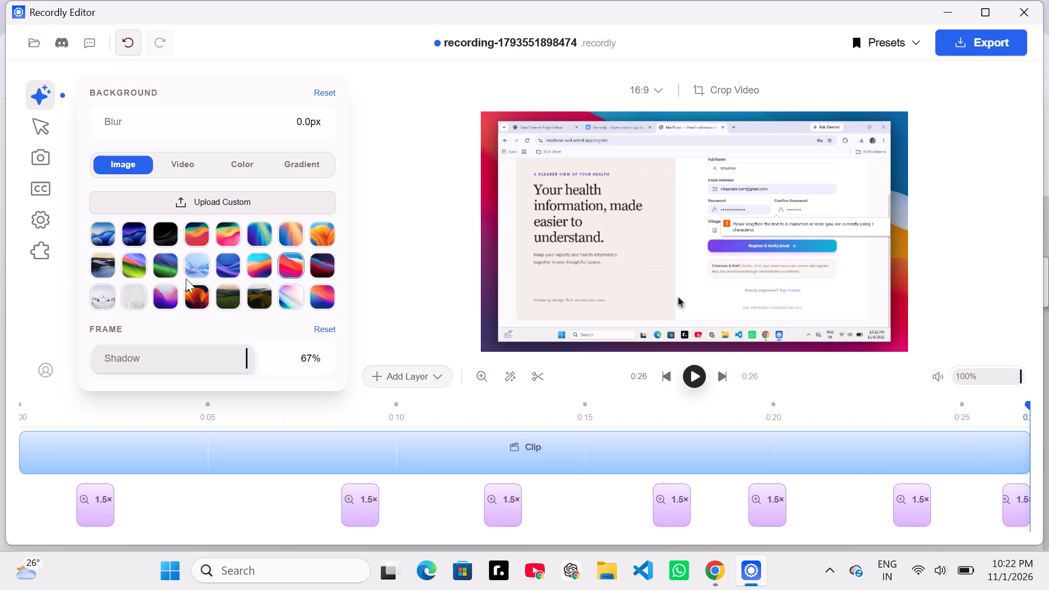
click(106, 298)
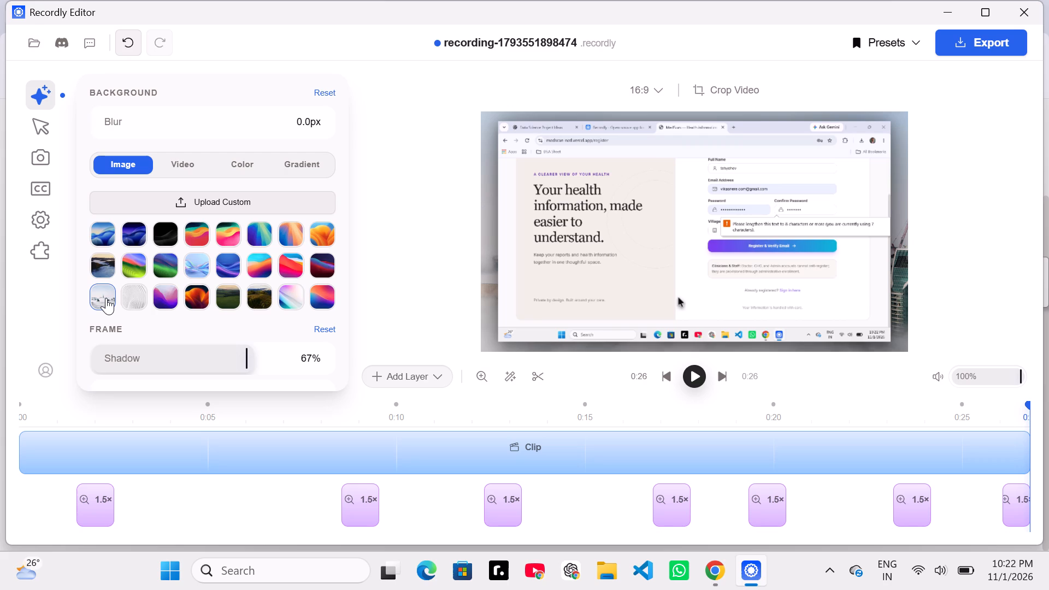
click(290, 296)
click(104, 231)
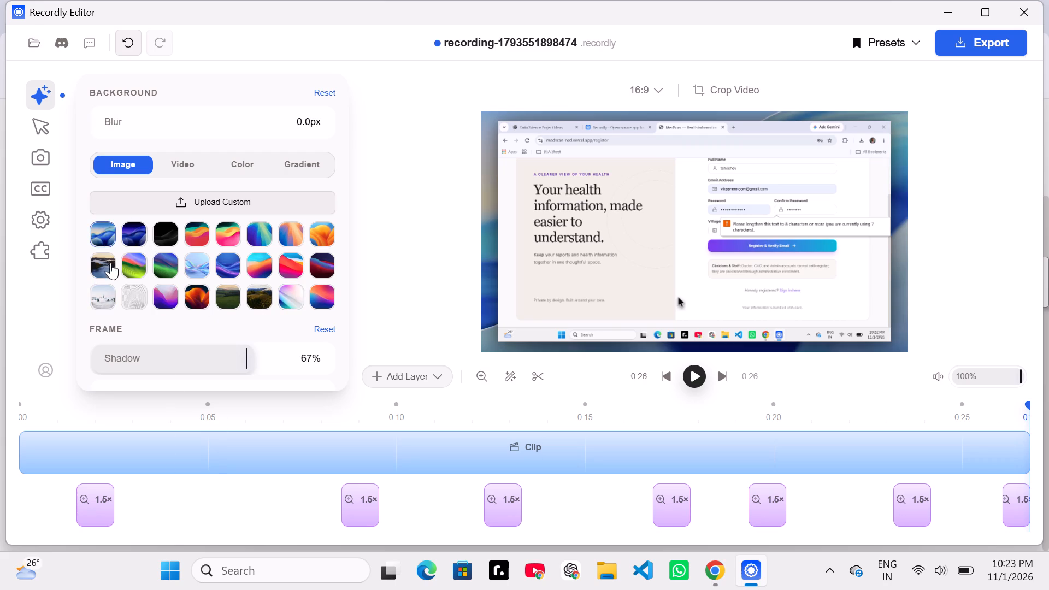
click(138, 265)
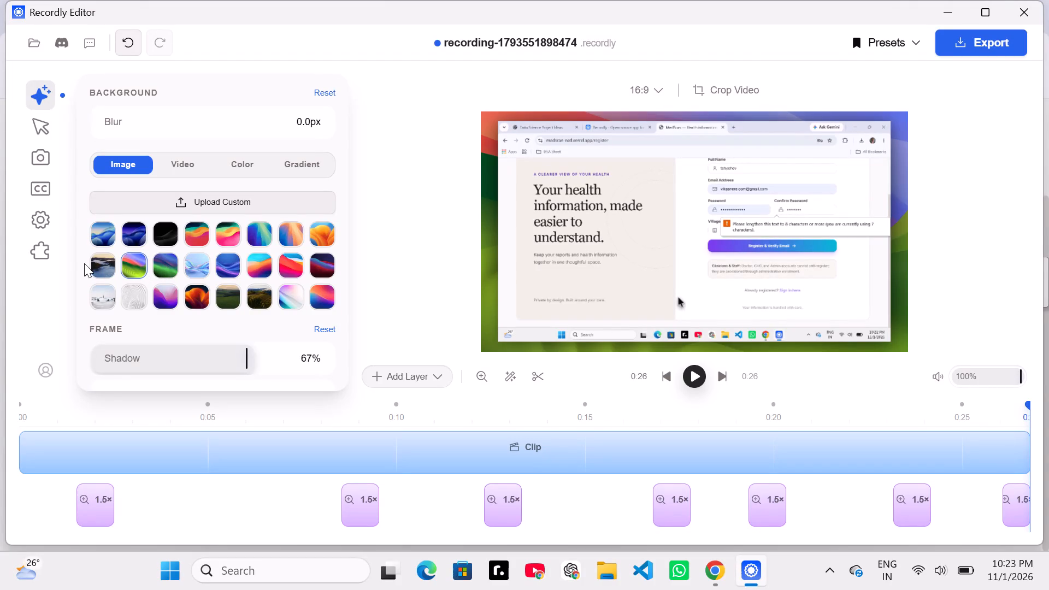
click(84, 263)
click(105, 265)
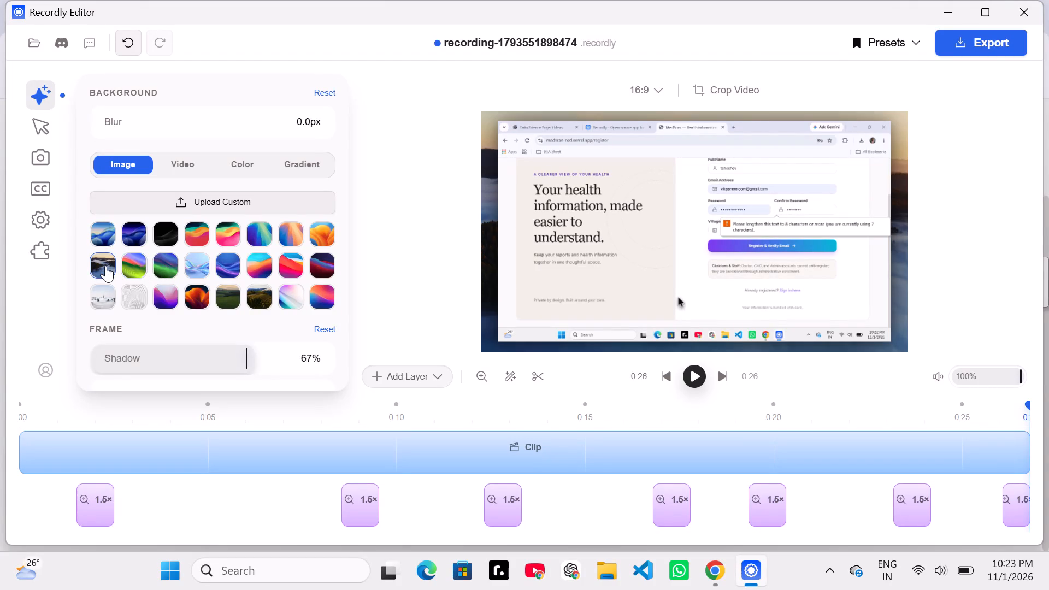
click(207, 262)
click(261, 262)
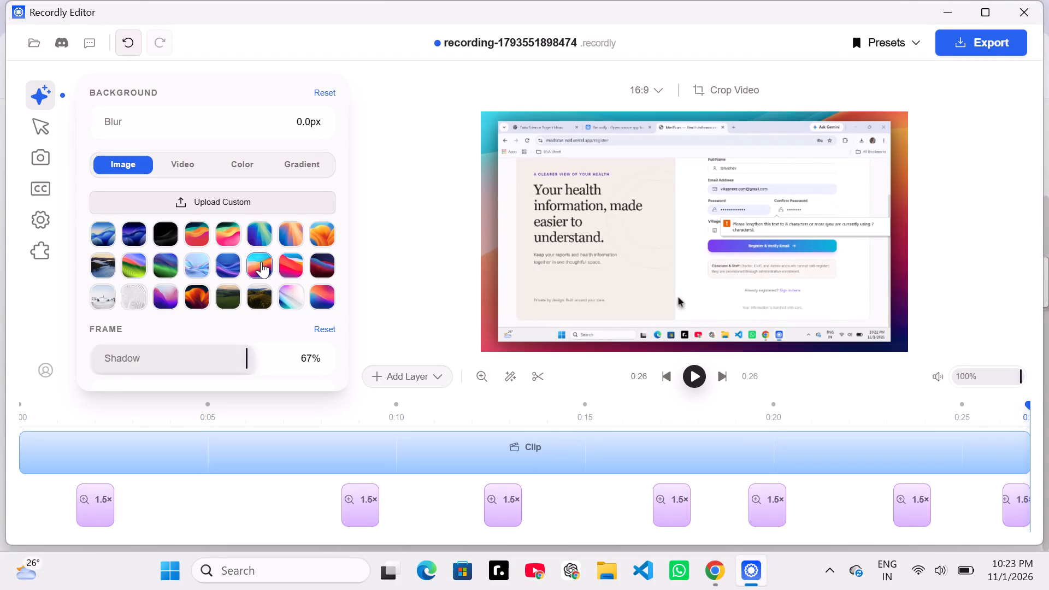
click(301, 262)
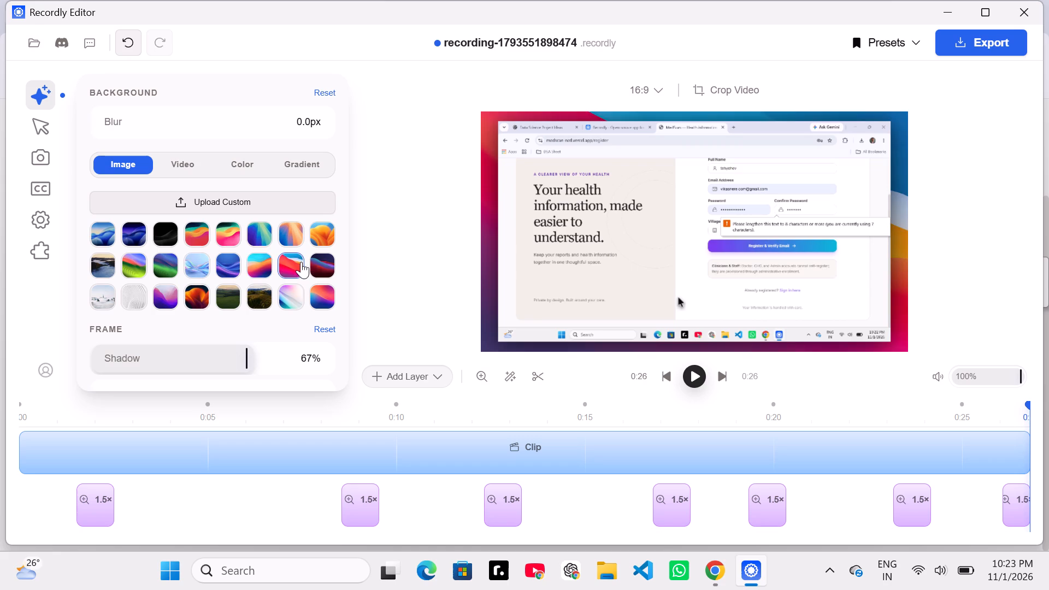
click(134, 267)
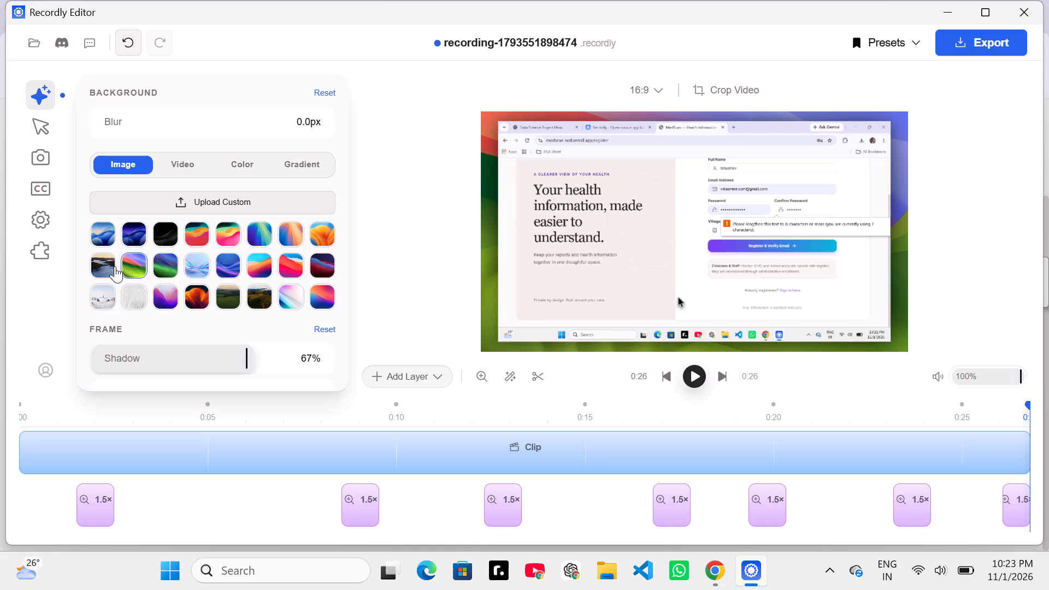
click(197, 296)
click(97, 264)
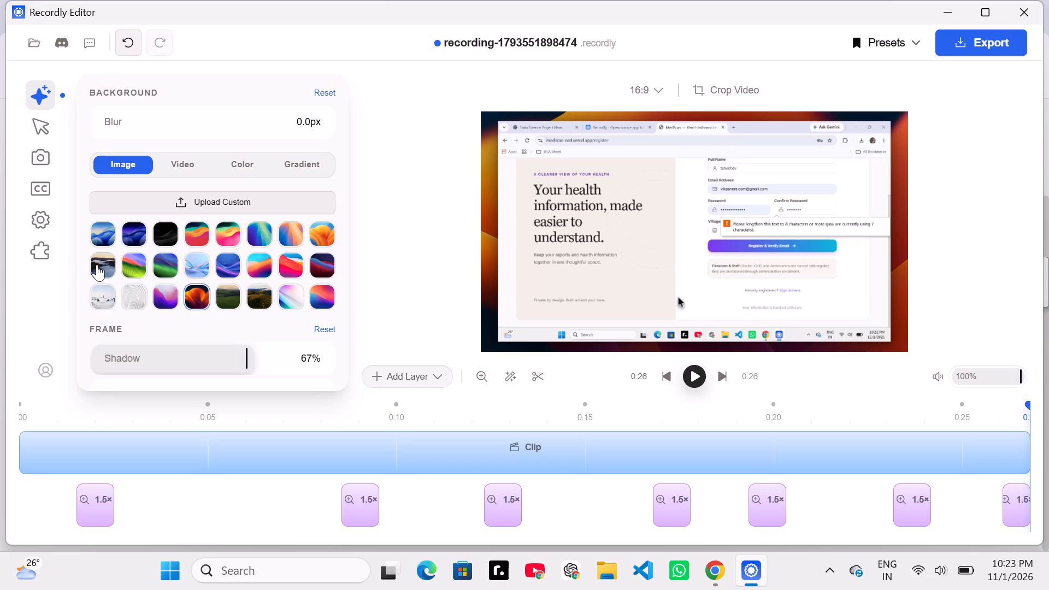
click(129, 267)
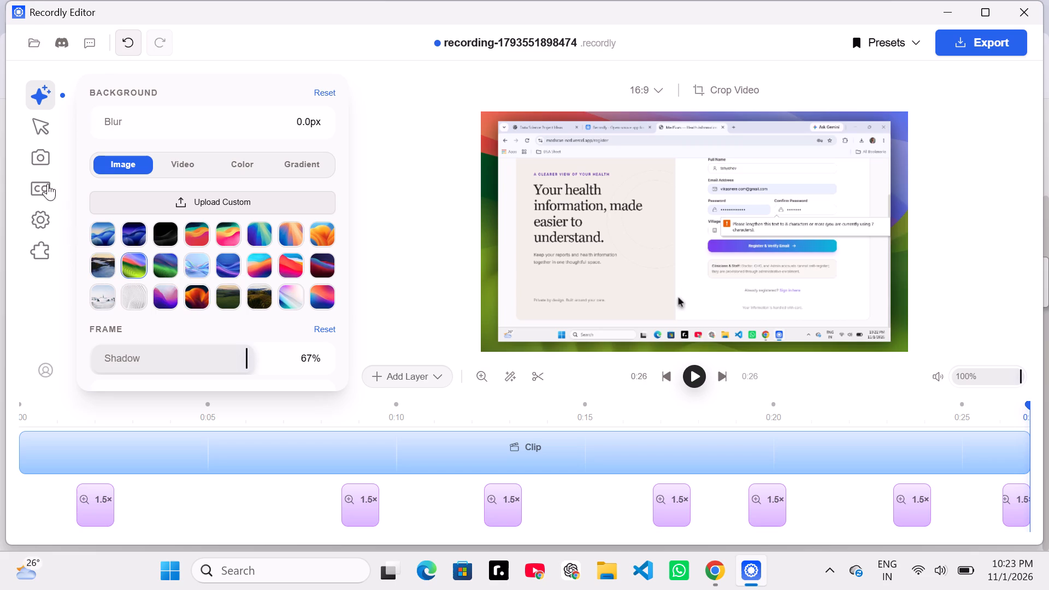
Change the recording's cursor style to the solid black tailless arrowhead.
click(43, 125)
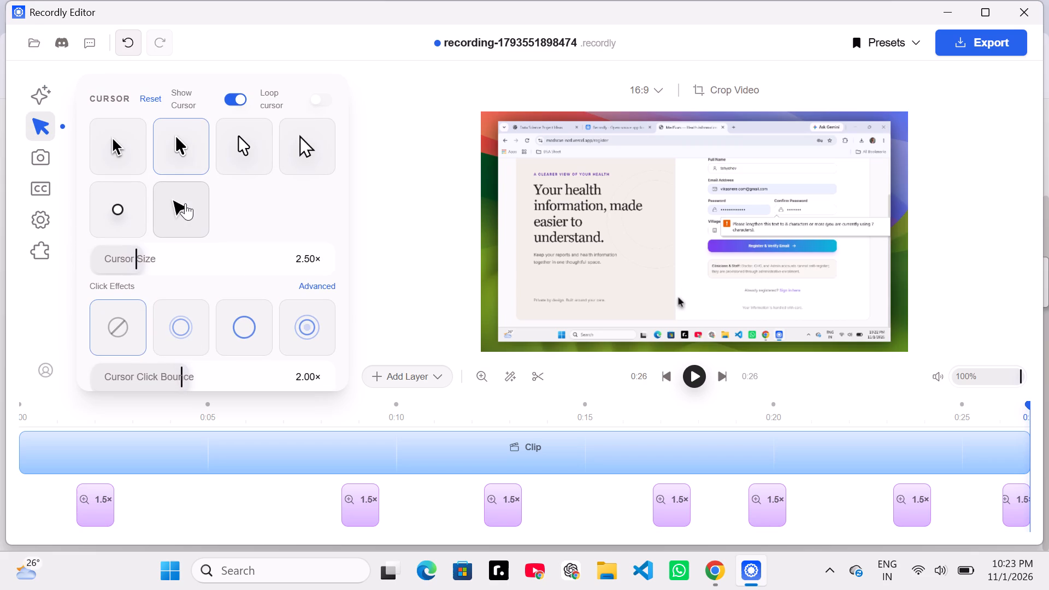
click(185, 203)
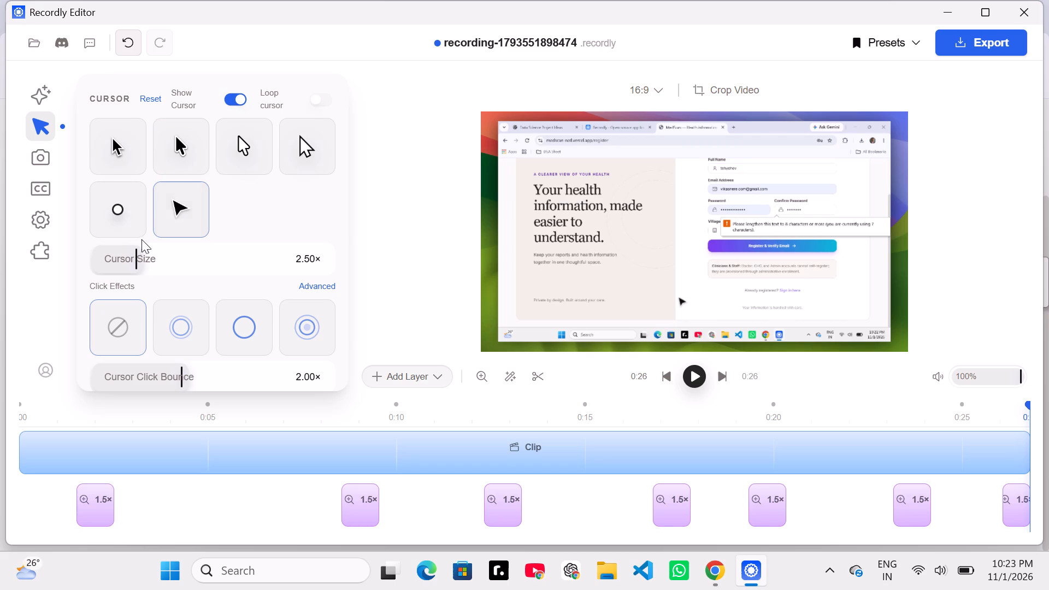
Compare the cursor click effects and apply the single-ring effect.
scroll(208, 320, down, 1)
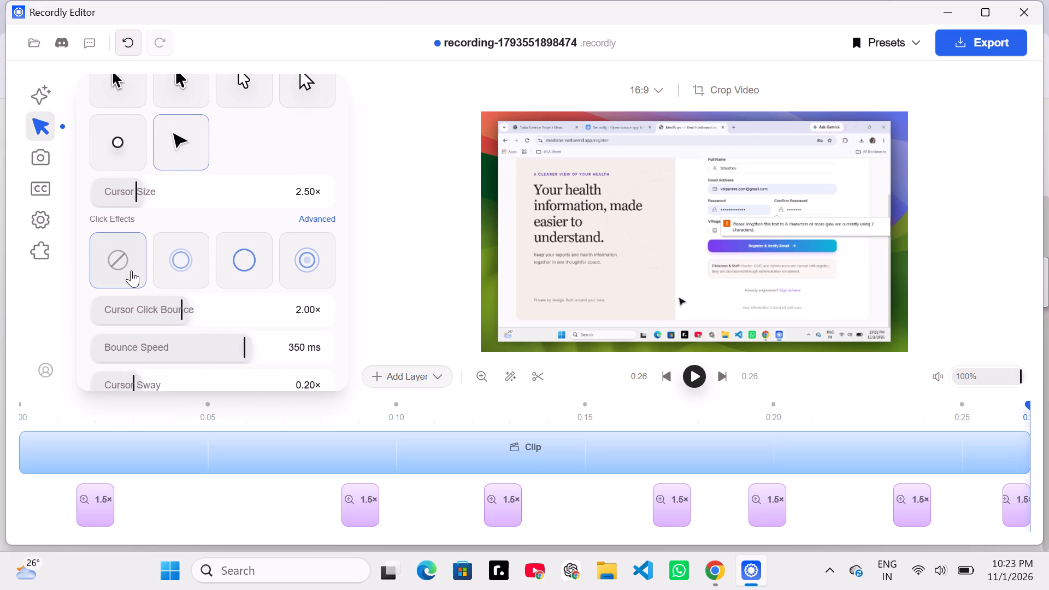
click(169, 269)
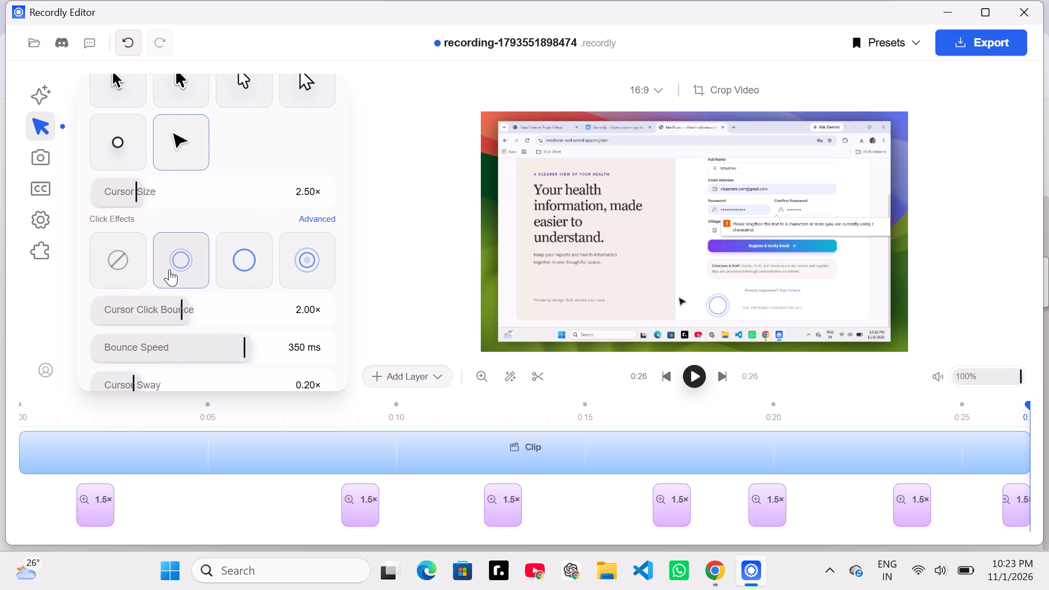
click(261, 267)
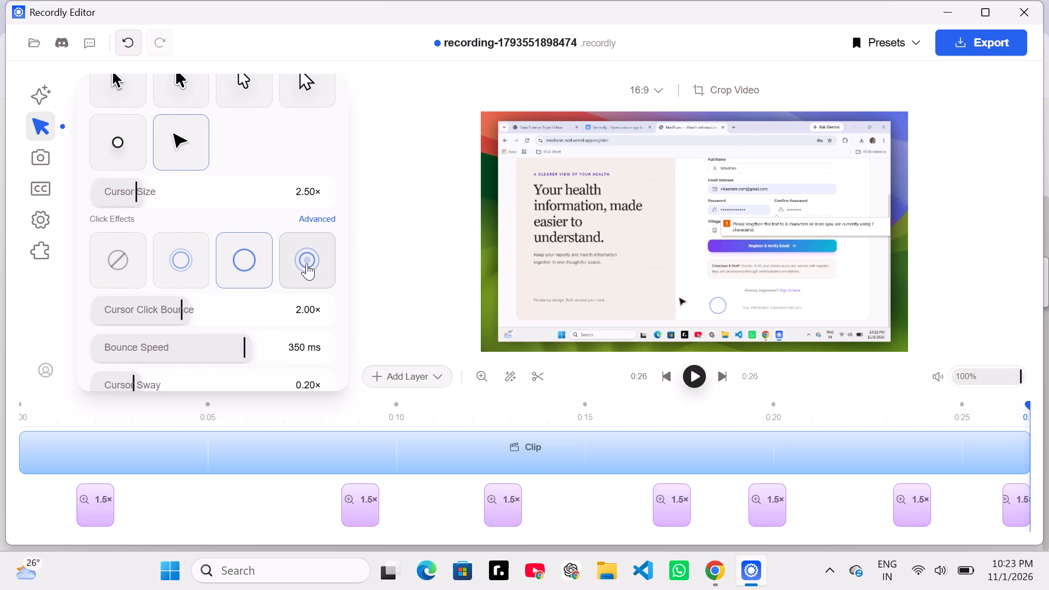
click(307, 263)
click(261, 262)
click(188, 270)
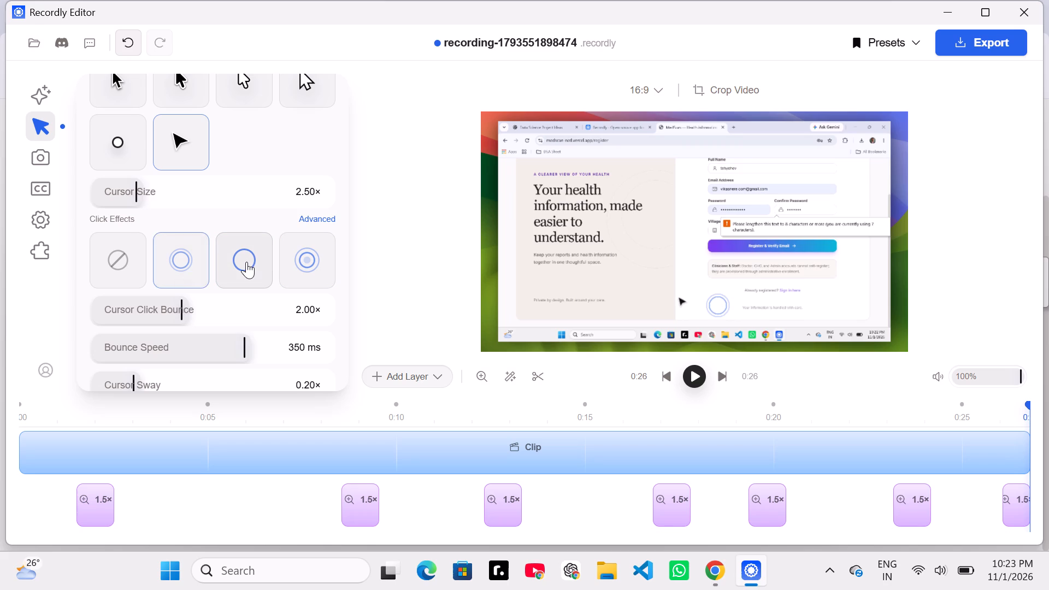
click(246, 262)
scroll(195, 310, down, 1)
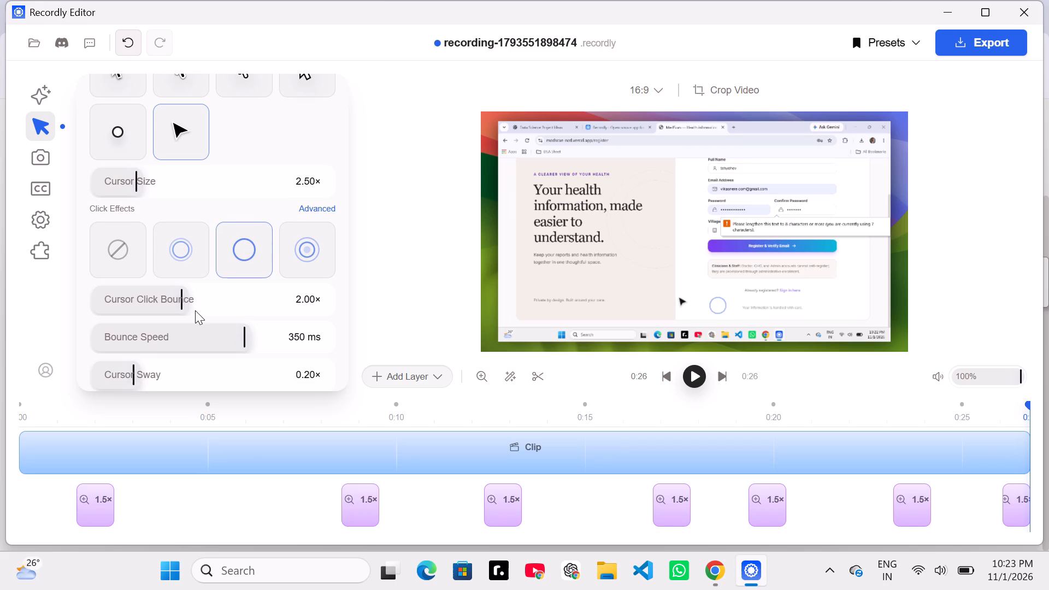
Look through the available webcam and caption settings for the recording.
click(43, 157)
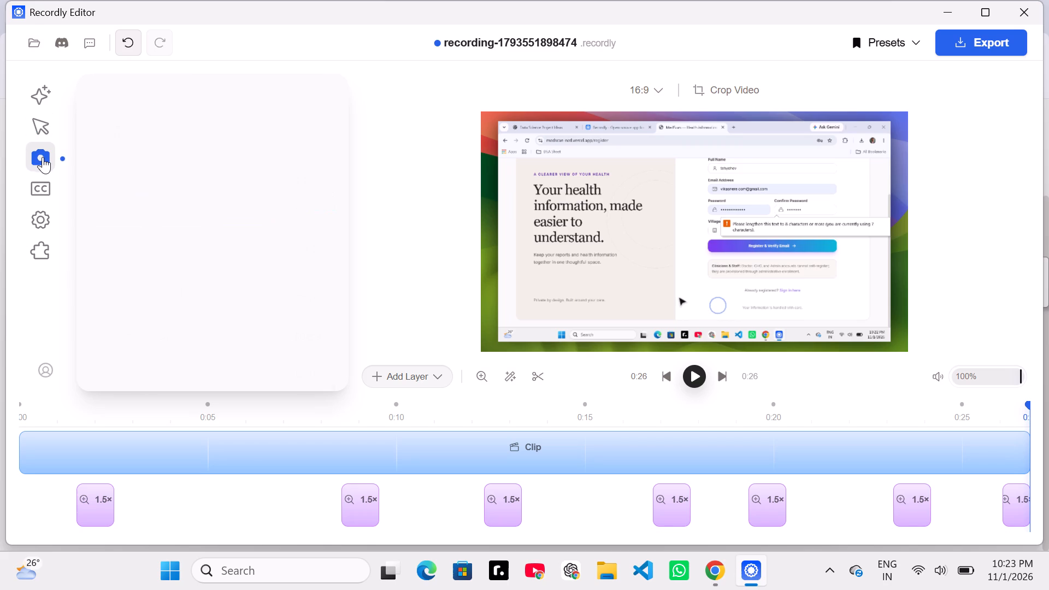
scroll(176, 196, up, 2)
scroll(176, 196, down, 2)
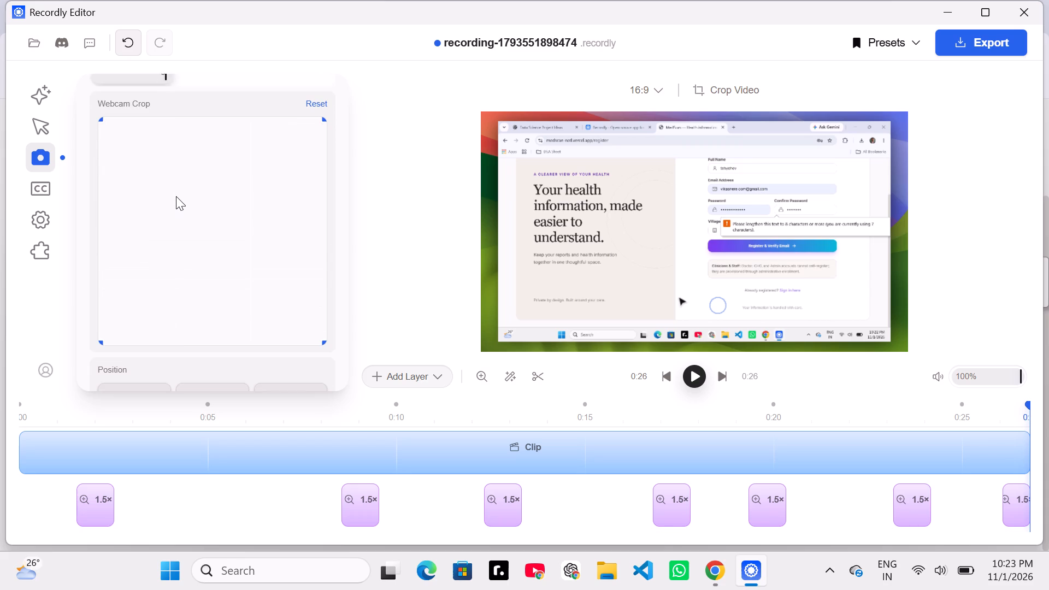
scroll(176, 196, down, 4)
scroll(176, 196, up, 6)
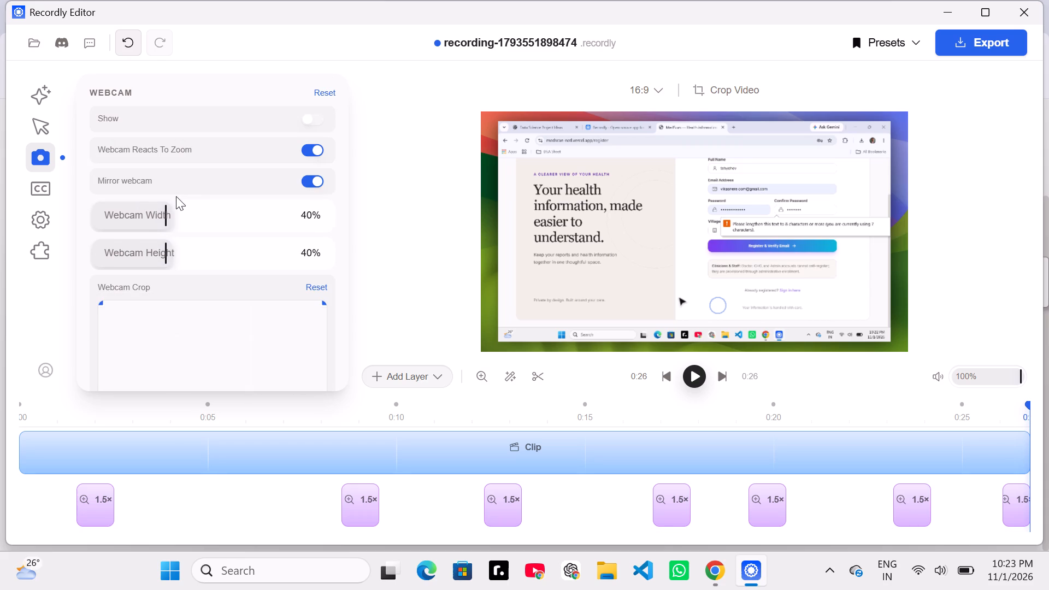
click(38, 185)
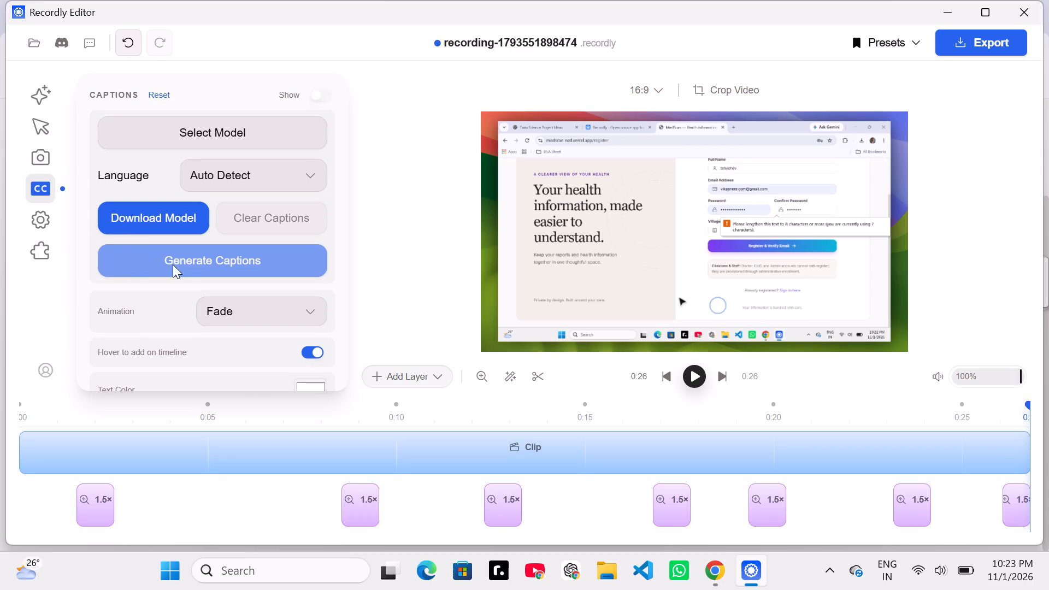
scroll(264, 265, down, 1)
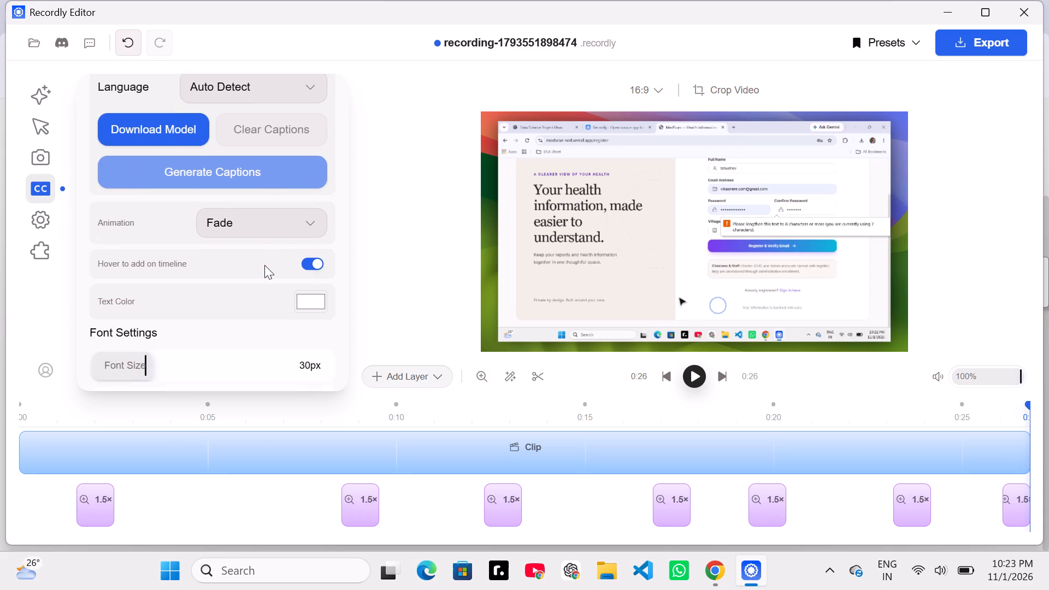
scroll(264, 265, down, 3)
scroll(264, 265, up, 7)
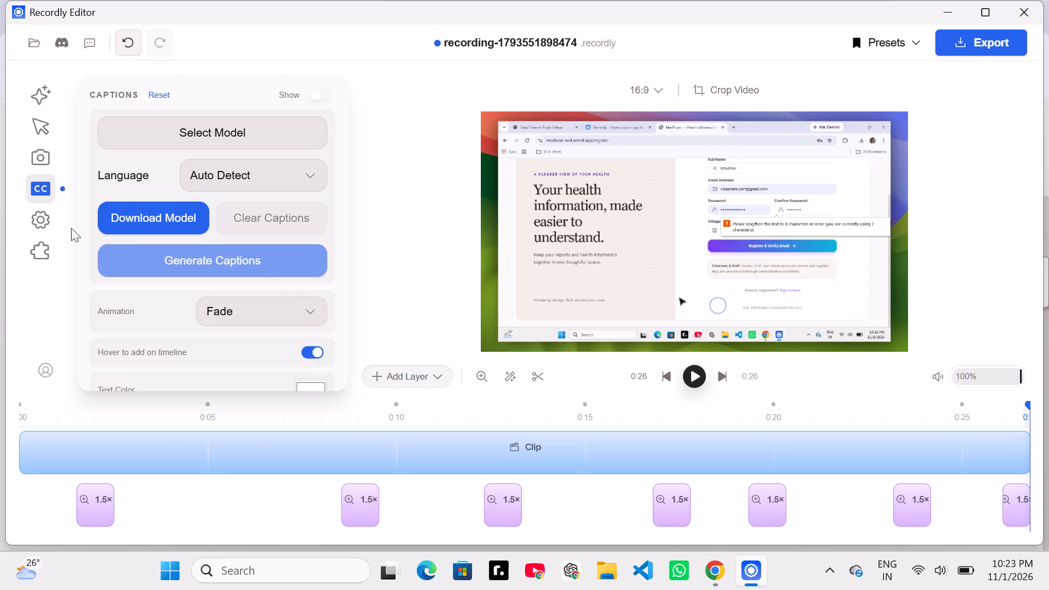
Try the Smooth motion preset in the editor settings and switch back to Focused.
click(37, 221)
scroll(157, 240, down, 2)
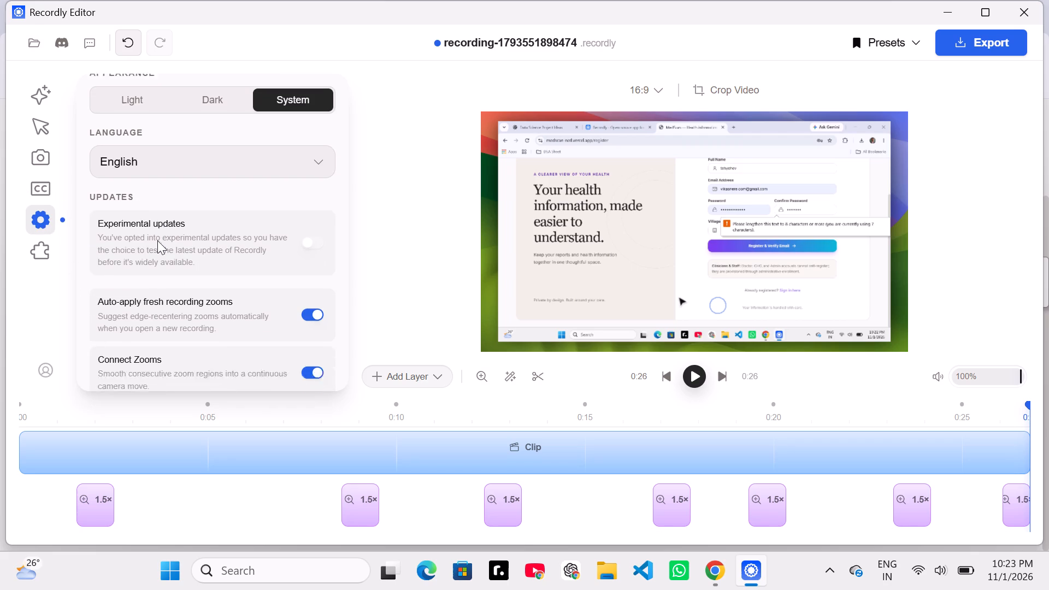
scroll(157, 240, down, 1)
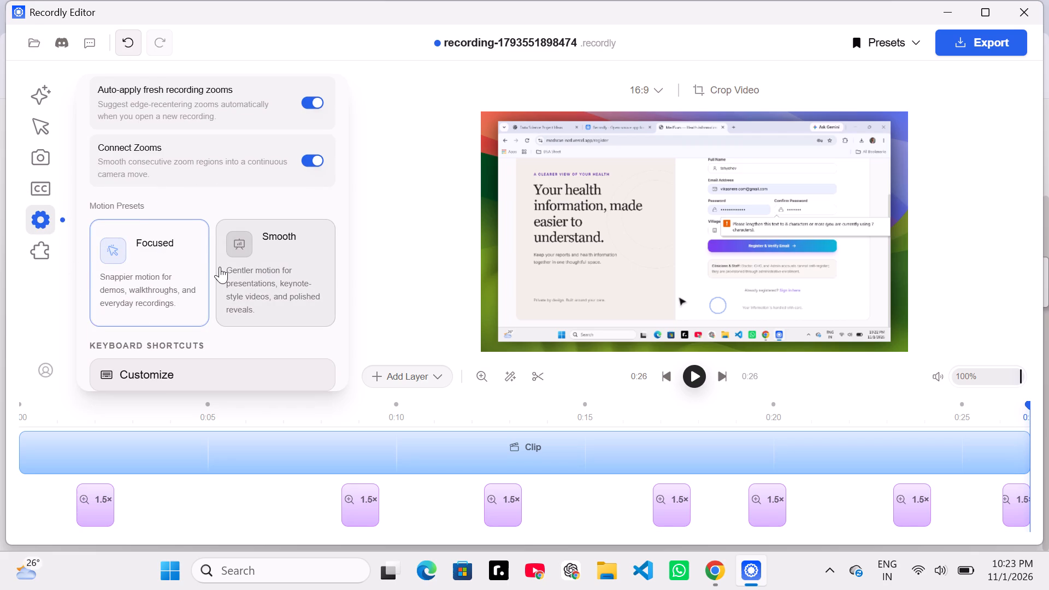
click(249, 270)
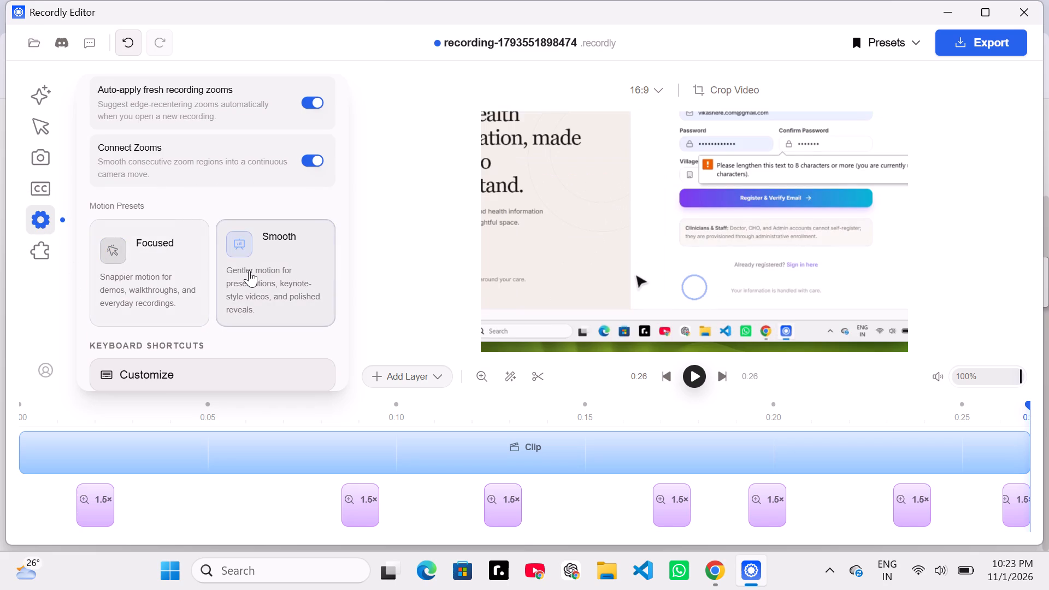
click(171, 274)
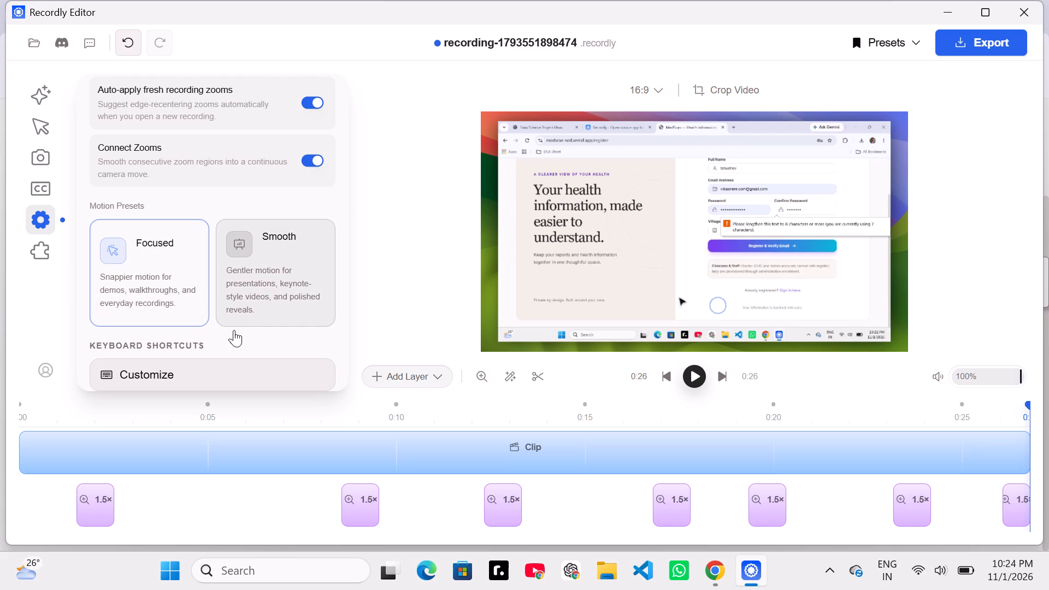
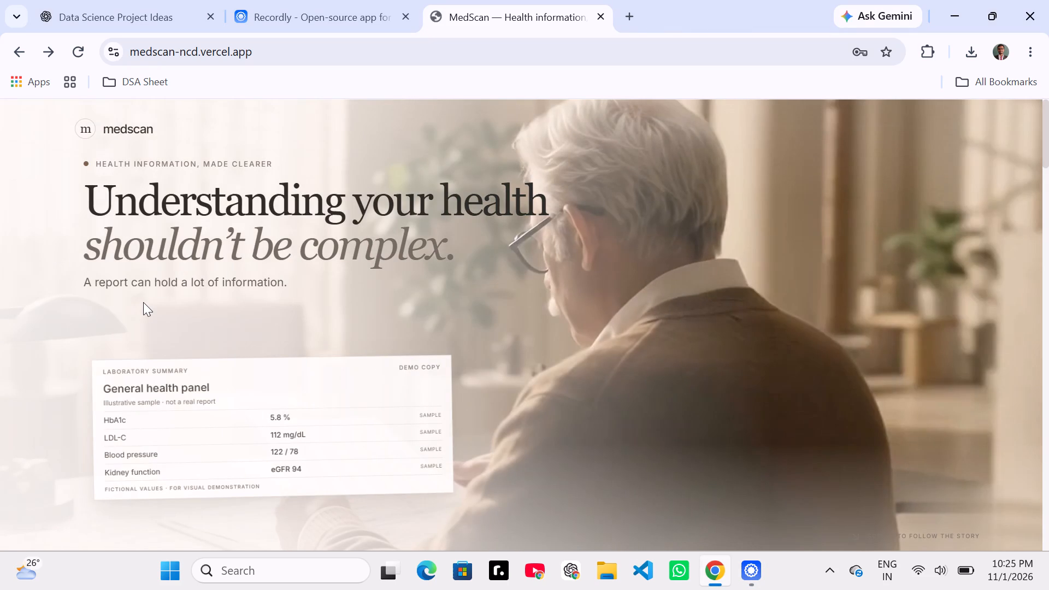
Return the MedScan landing page to the start of its story through the medscan logo.
click(119, 132)
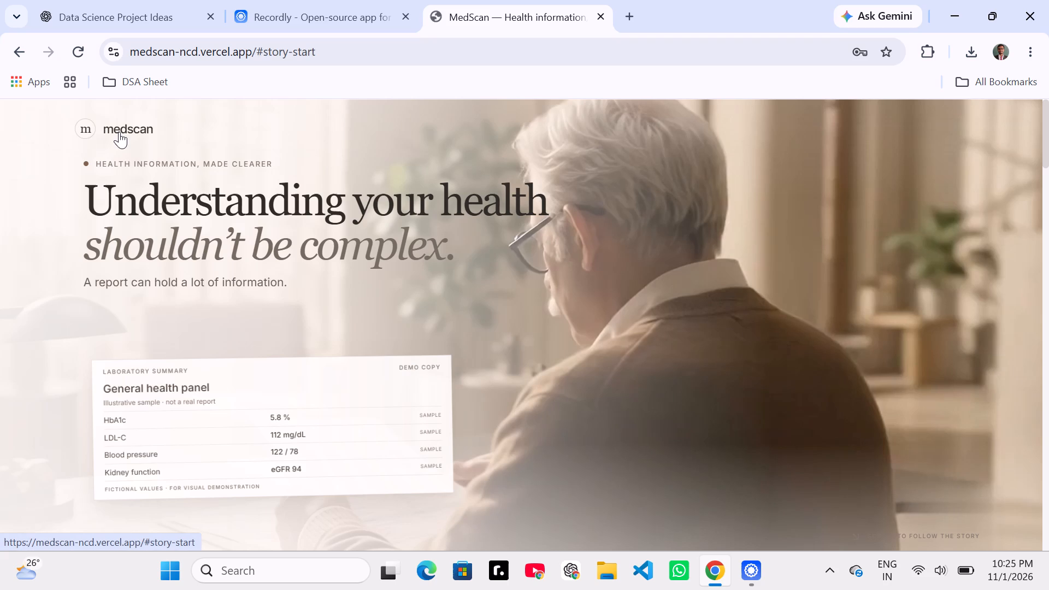
click(38, 141)
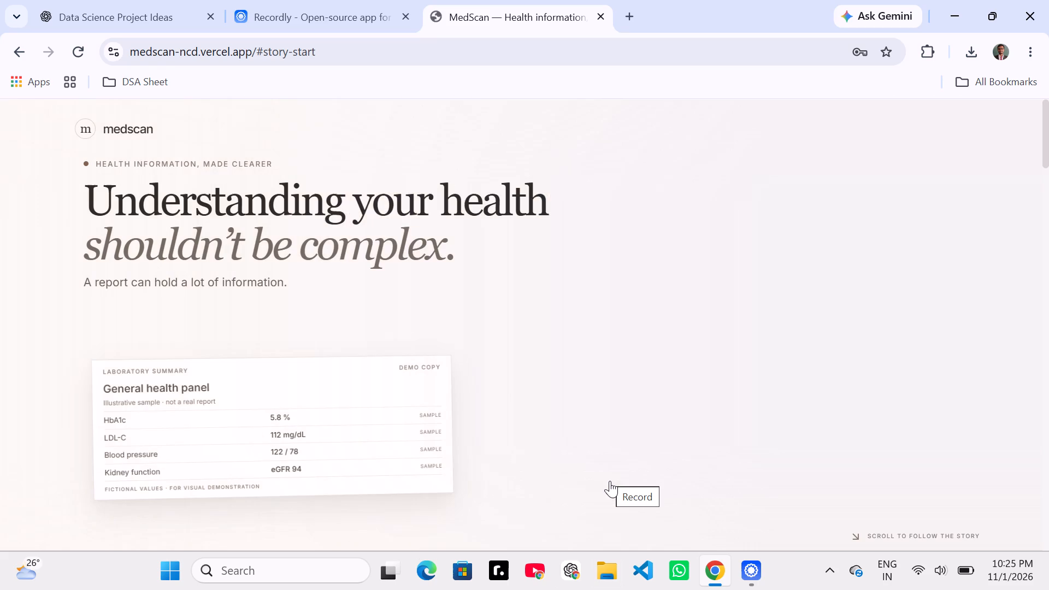
scroll(29, 332, up, 14)
scroll(29, 332, up, 20)
scroll(29, 332, up, 4)
click(451, 300)
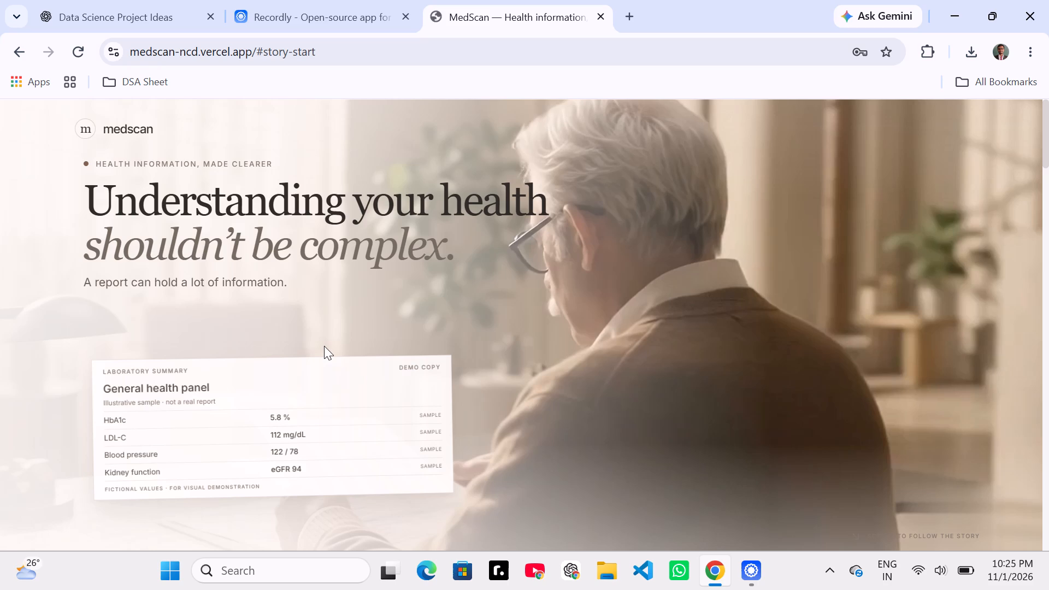
scroll(241, 316, up, 1)
Capture a screenshot of the full landing page hero area without the browser bars and dismiss the capture notification.
key(shift+super+s)
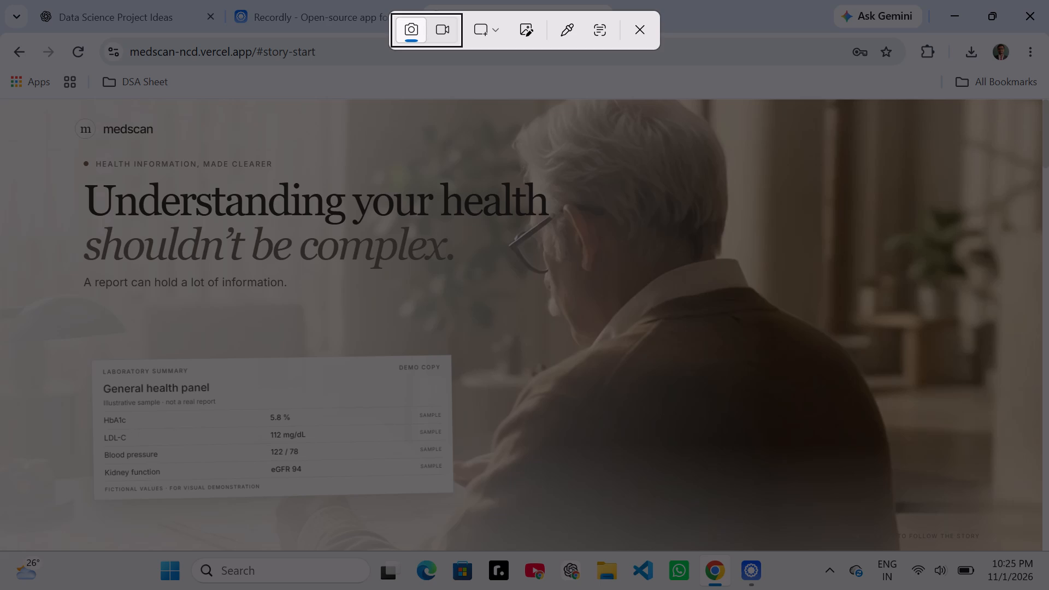
drag(0, 99, 1015, 553)
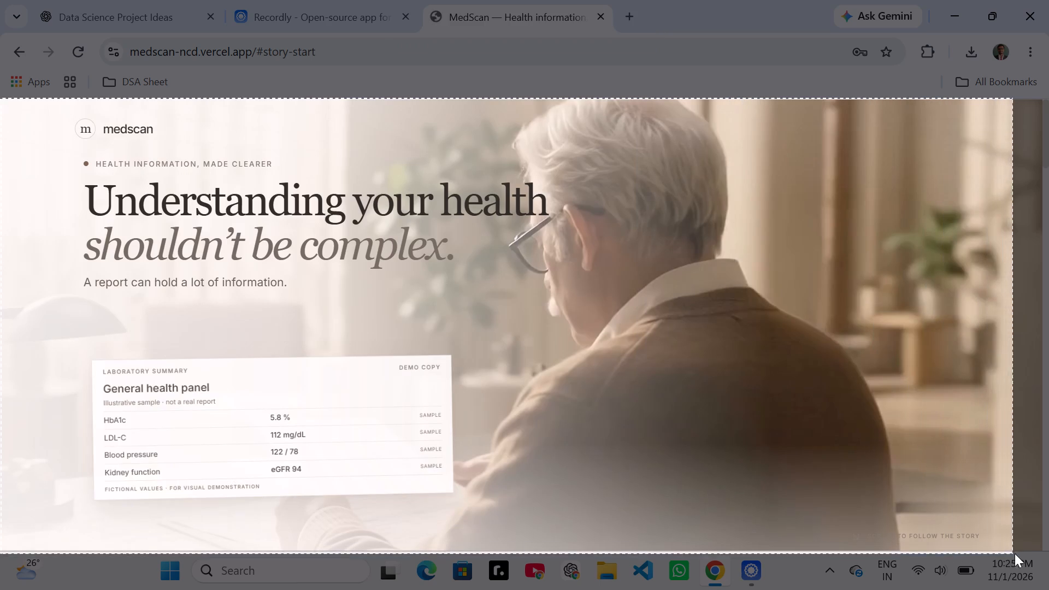
drag(1015, 553, 1044, 551)
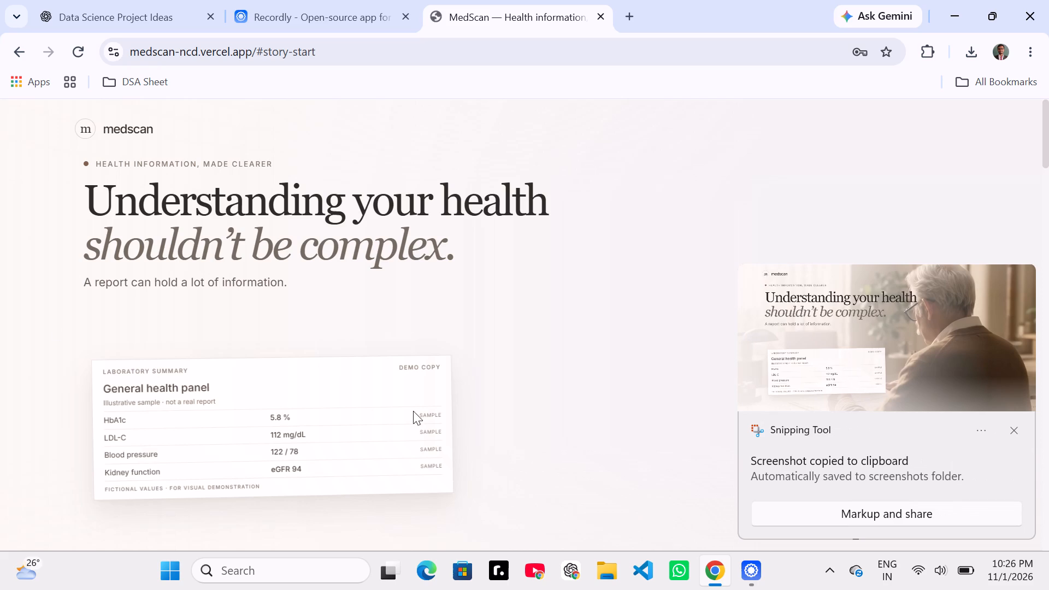
click(0, 295)
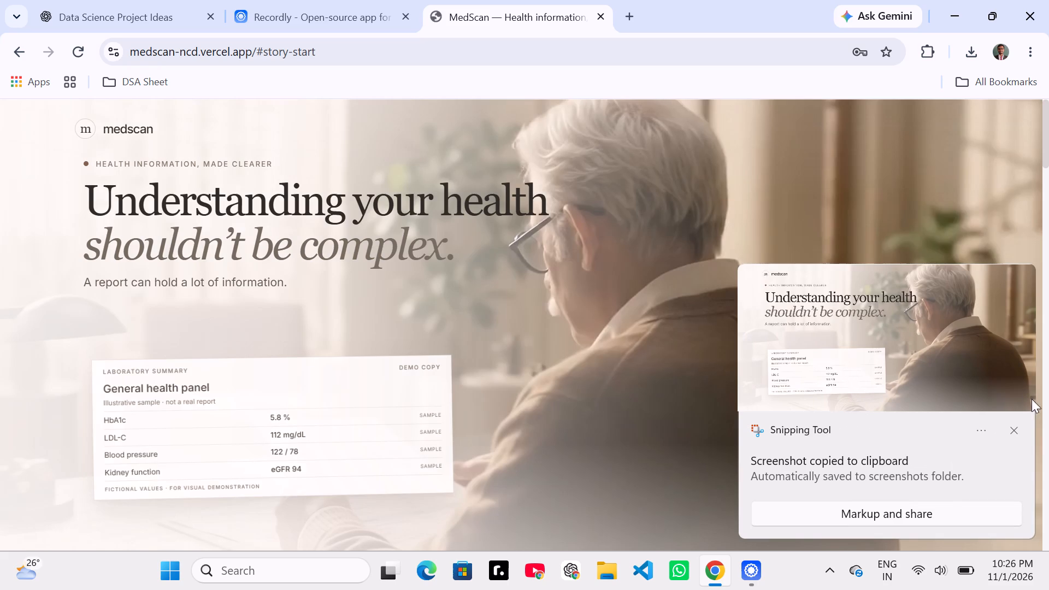
click(1017, 429)
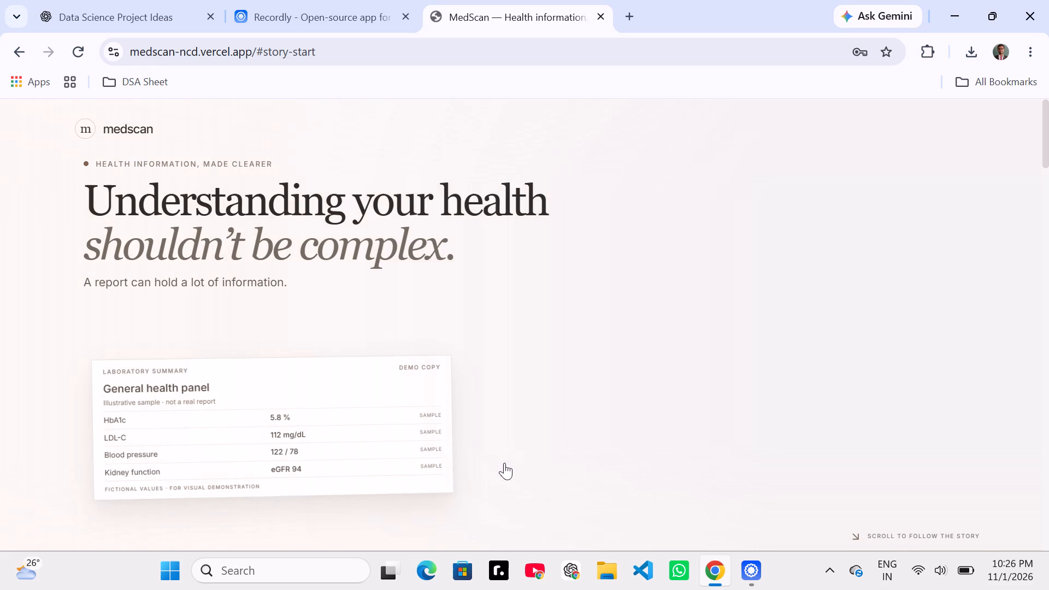
Start a new Recordly recording on the MedScan landing page and point out the medscan logo.
click(77, 318)
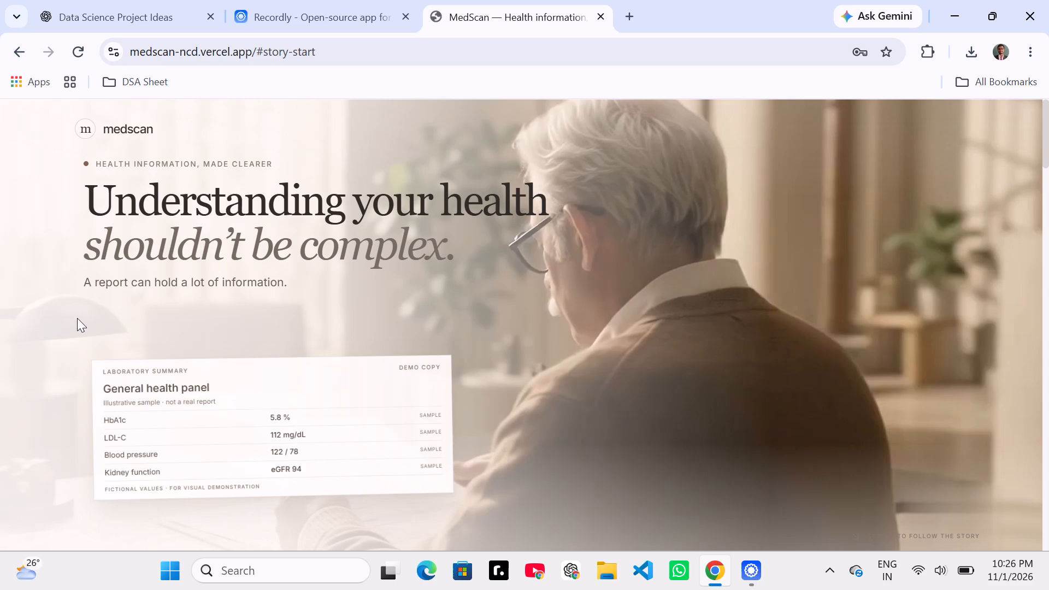
click(621, 488)
click(122, 132)
Show the whole landing page in the recording, from the hero through the story sections to the footer, and head back up.
scroll(506, 344, down, 1)
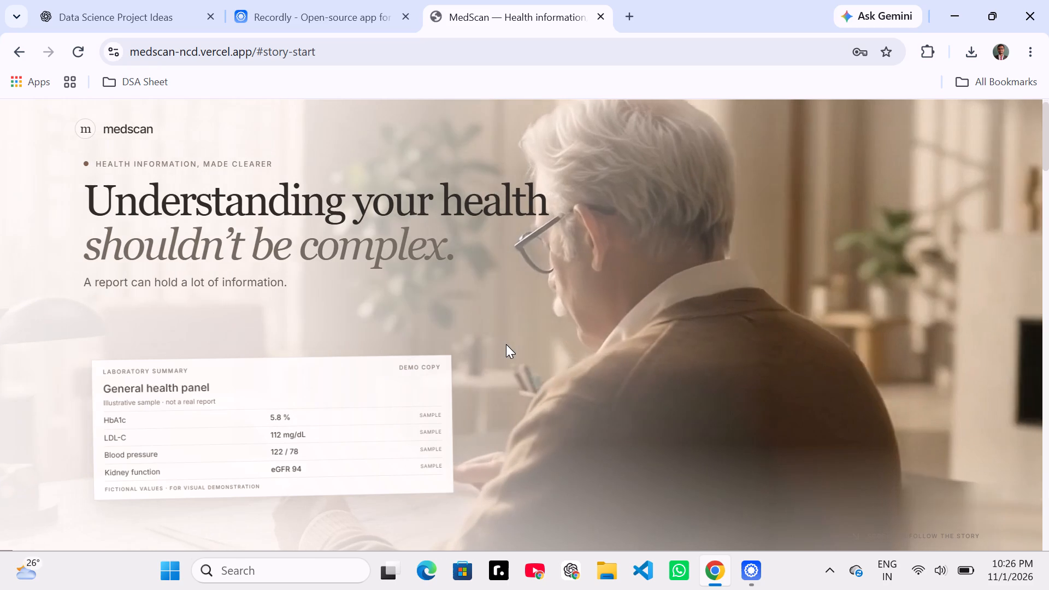
scroll(506, 344, down, 2)
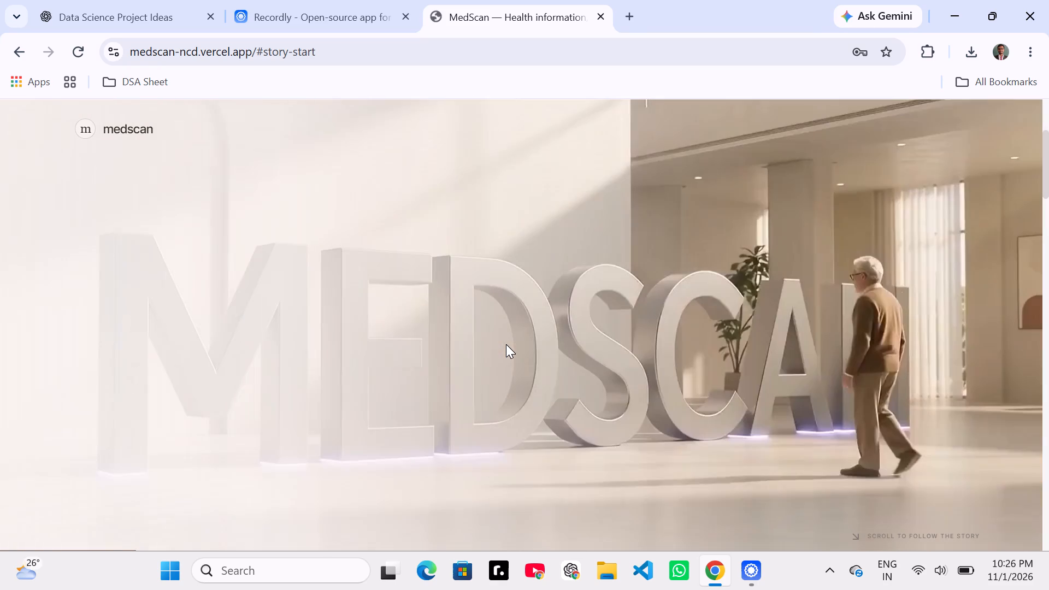
scroll(506, 344, down, 3)
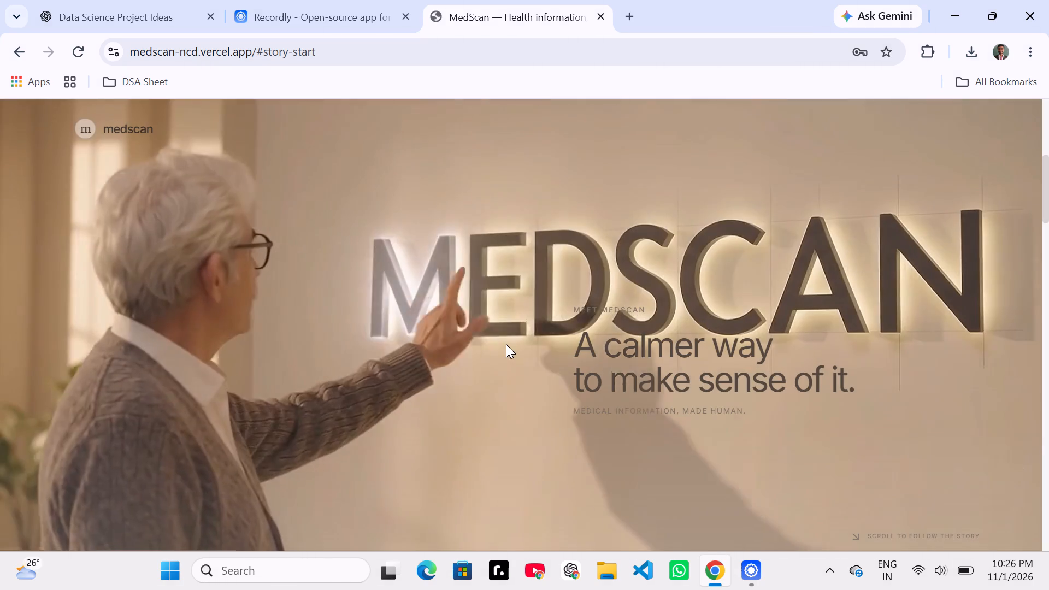
scroll(506, 344, down, 1)
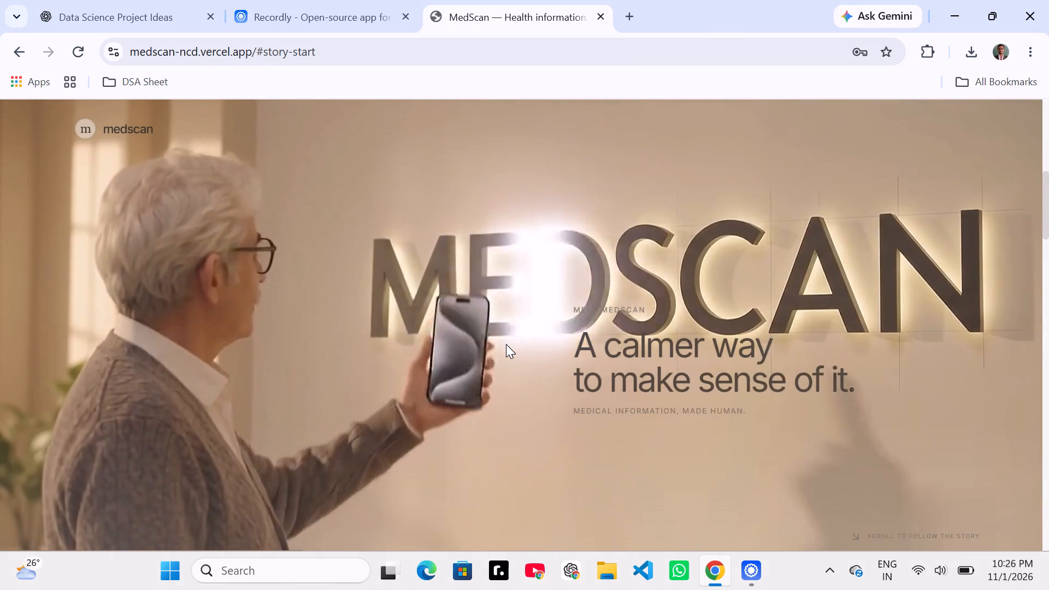
scroll(506, 344, down, 2)
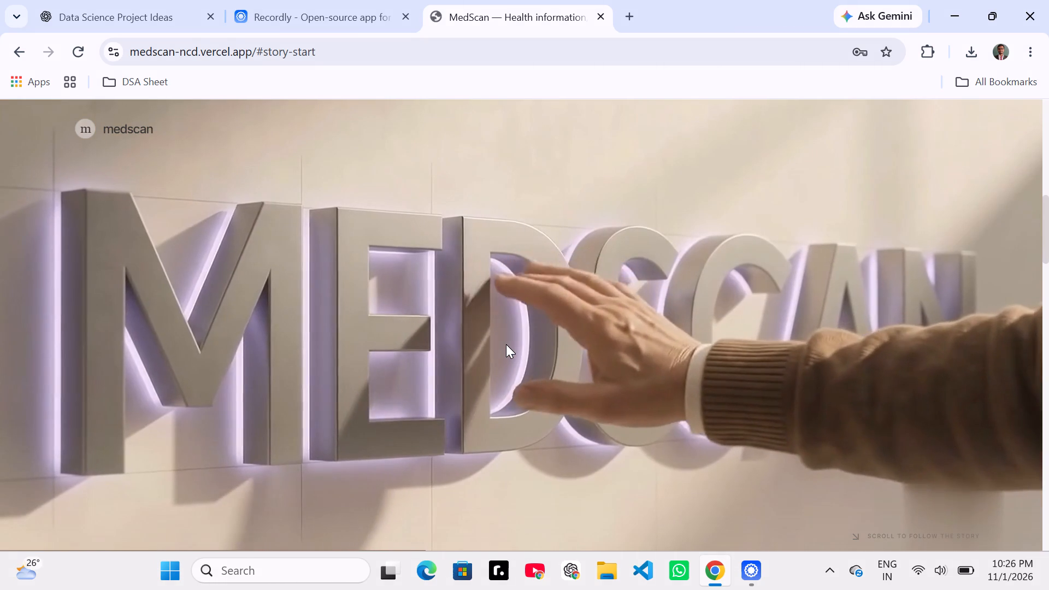
scroll(506, 344, down, 2)
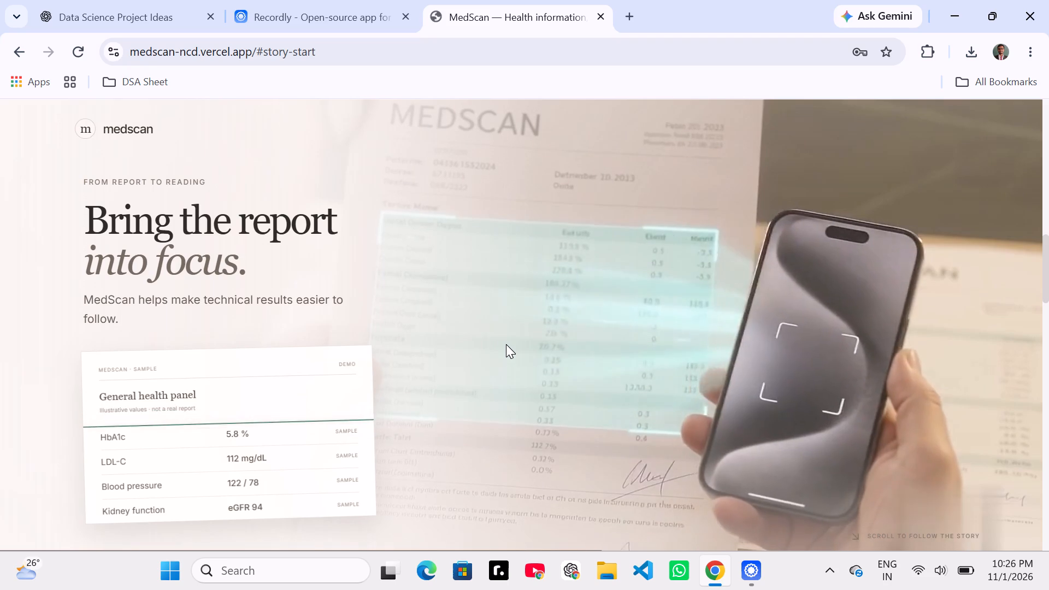
scroll(506, 344, down, 2)
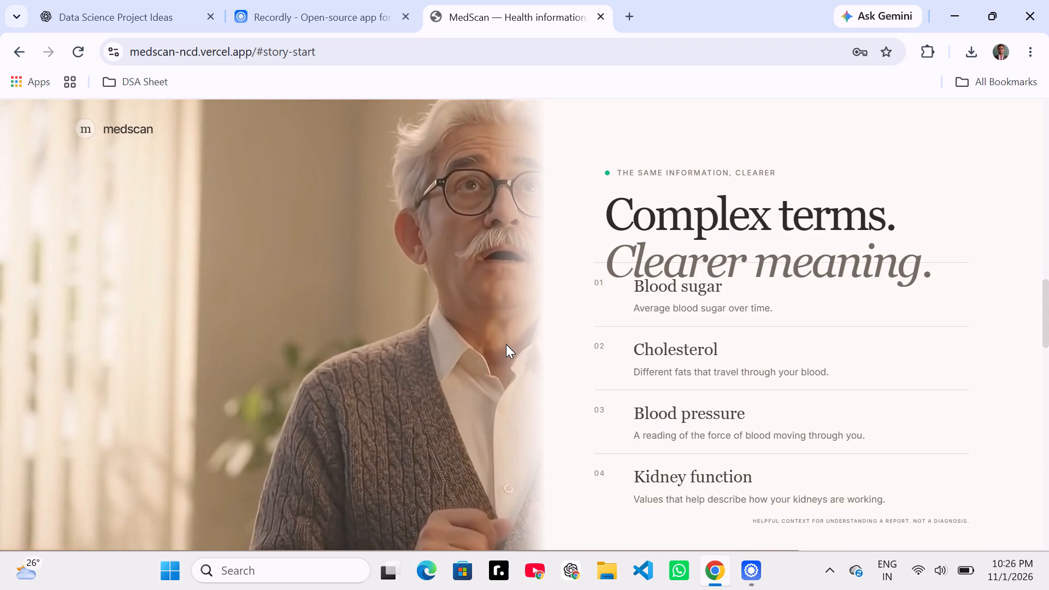
scroll(506, 344, down, 2)
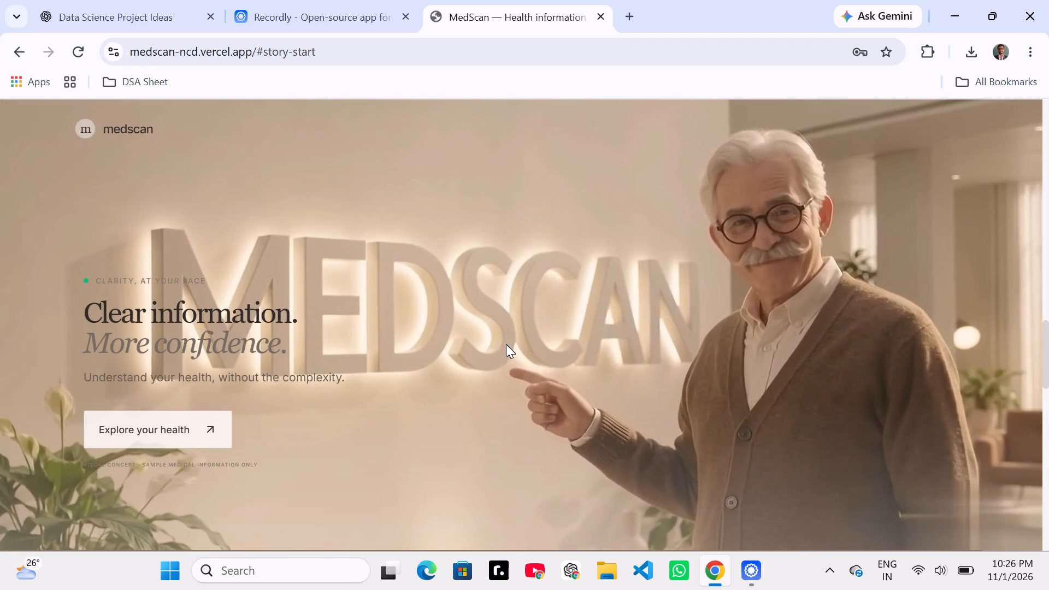
scroll(506, 344, down, 3)
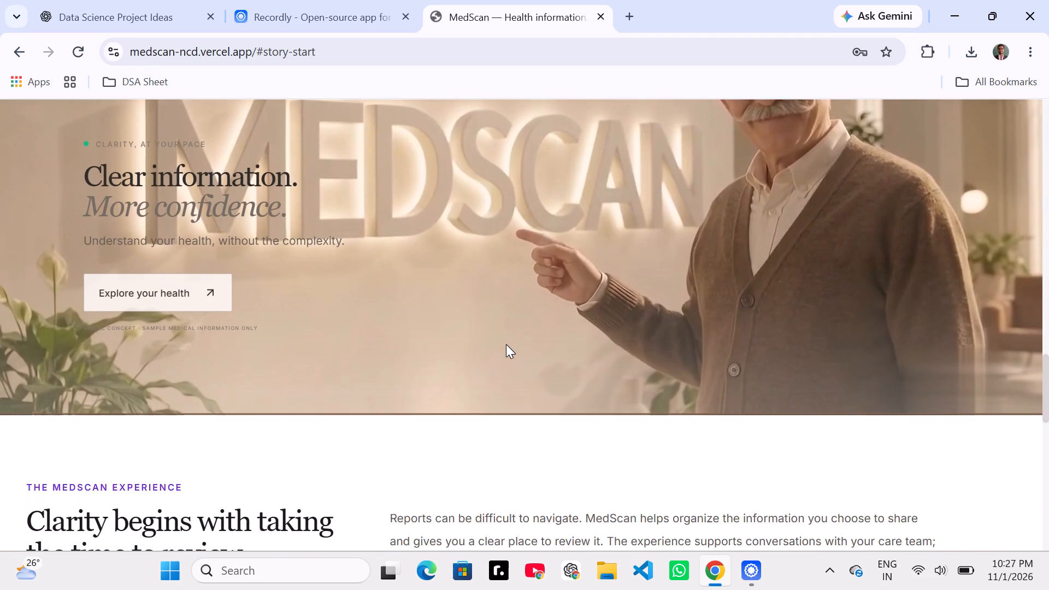
scroll(506, 344, down, 3)
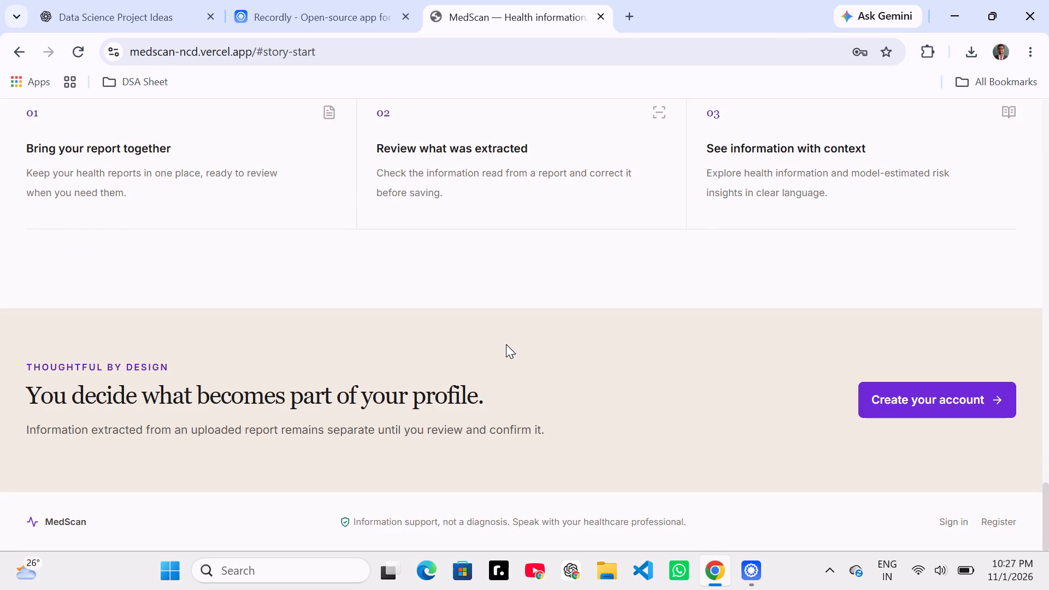
scroll(506, 344, up, 6)
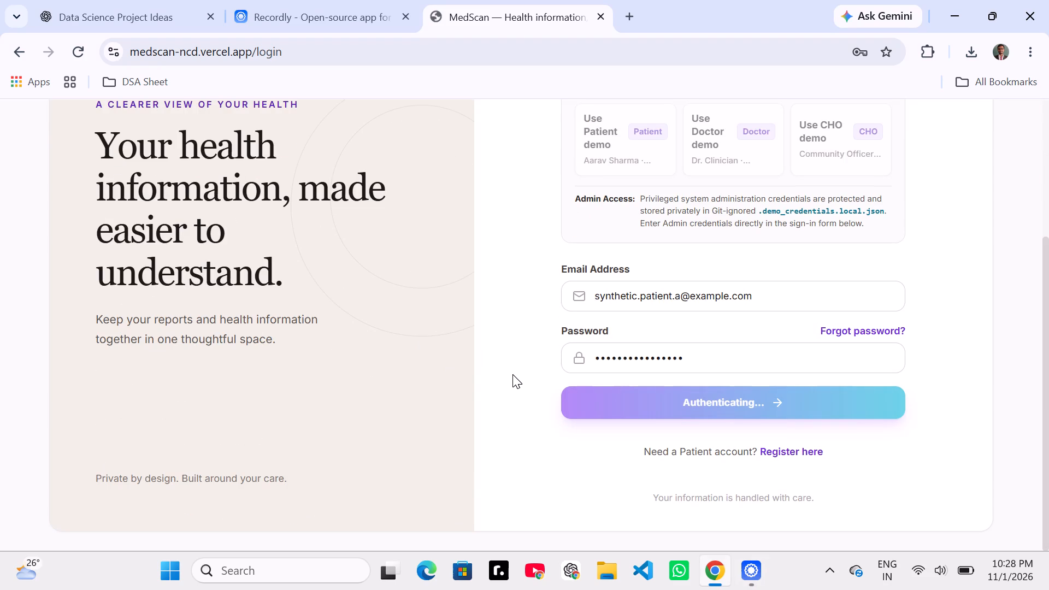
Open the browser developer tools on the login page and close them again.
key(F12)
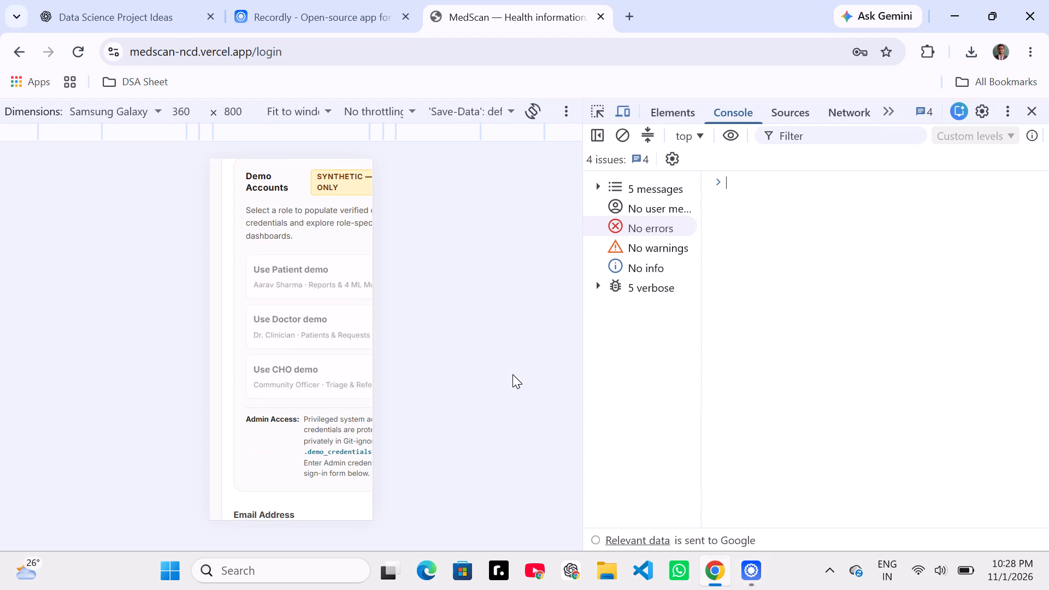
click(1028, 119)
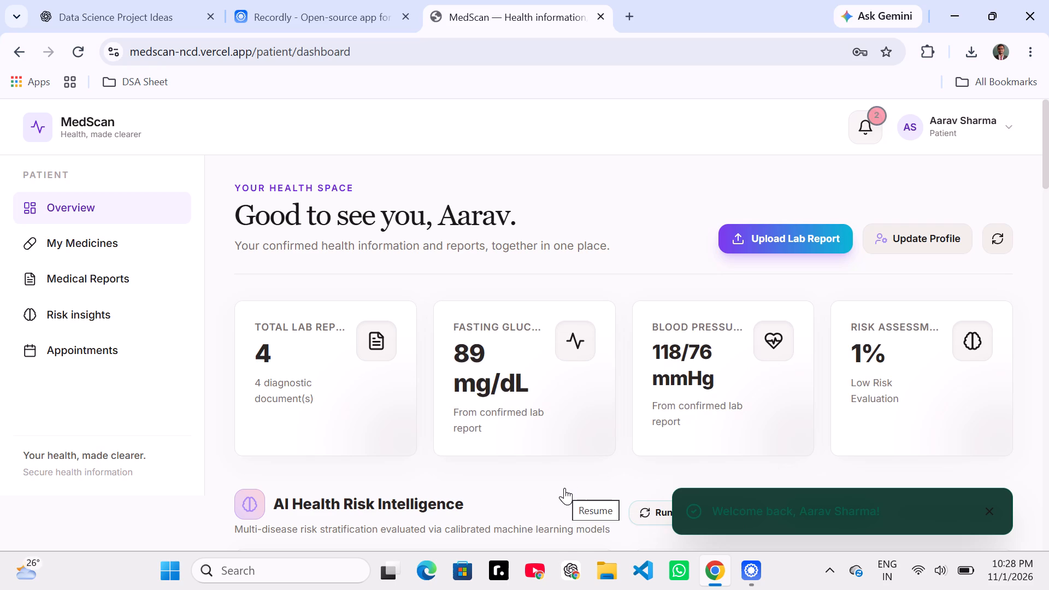
Resume the paused Recordly recording on the patient dashboard.
click(564, 488)
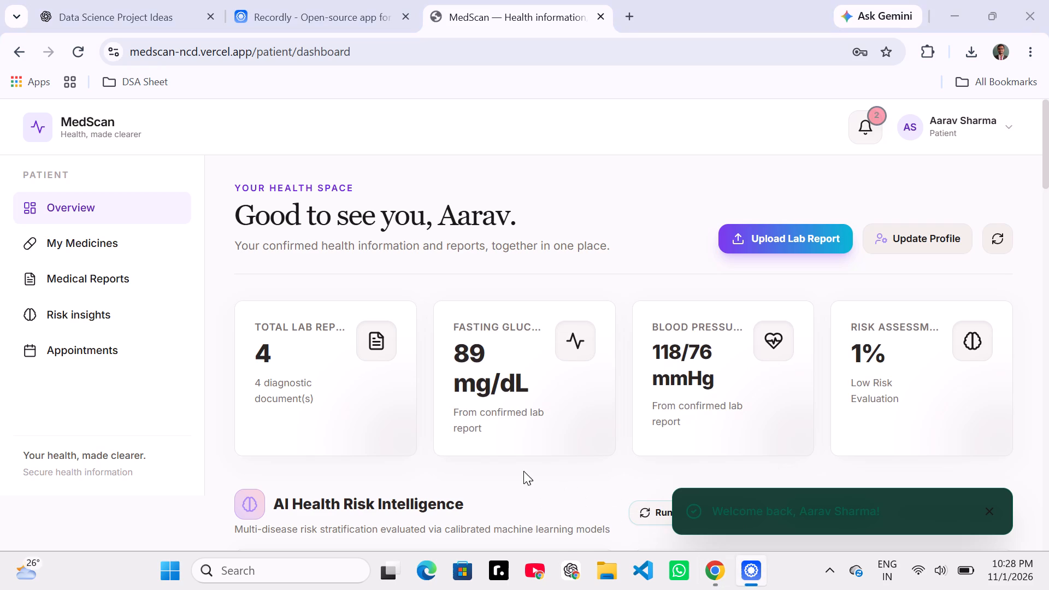
Show the dashboard's Diabetes and Heart Disease risk assessment cards and return to the top of the overview.
scroll(268, 377, down, 1)
scroll(306, 302, down, 1)
click(522, 259)
scroll(522, 259, up, 1)
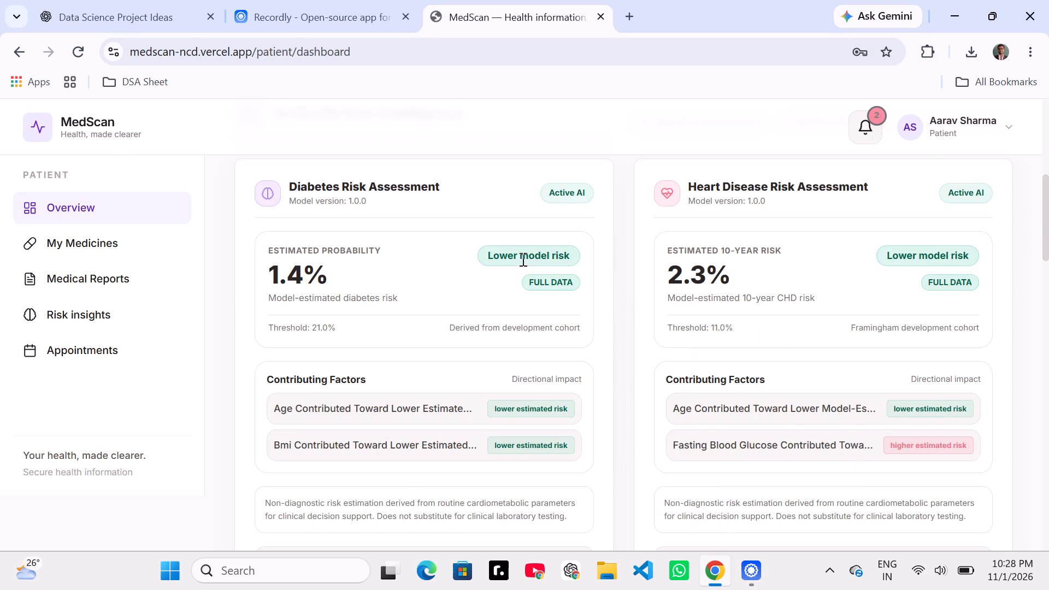
scroll(522, 259, up, 4)
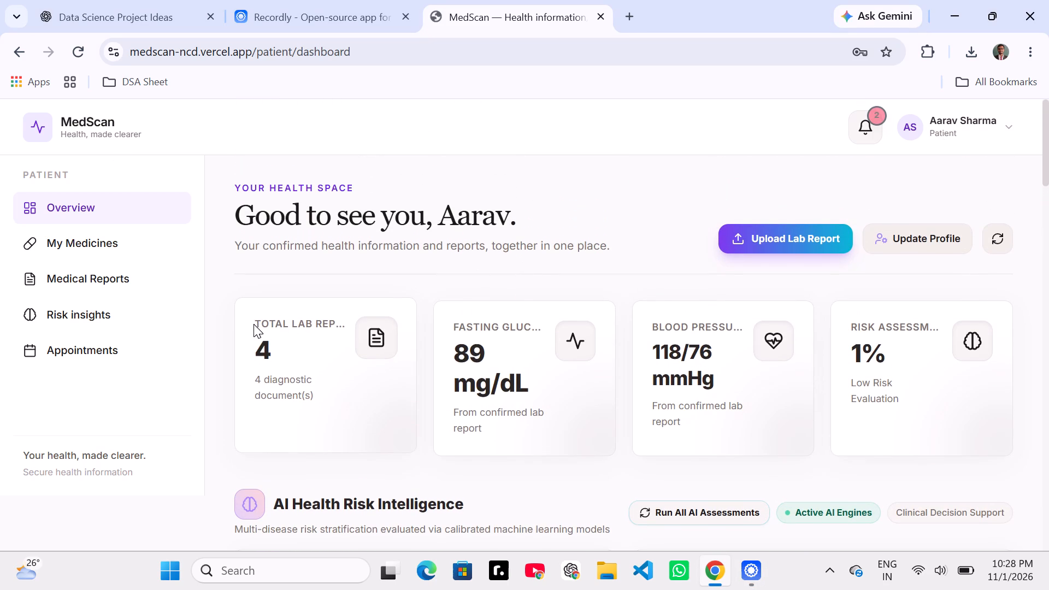
Point out the four summary cards in the recording: total lab reports, fasting glucose, blood pressure and risk assessment.
click(303, 369)
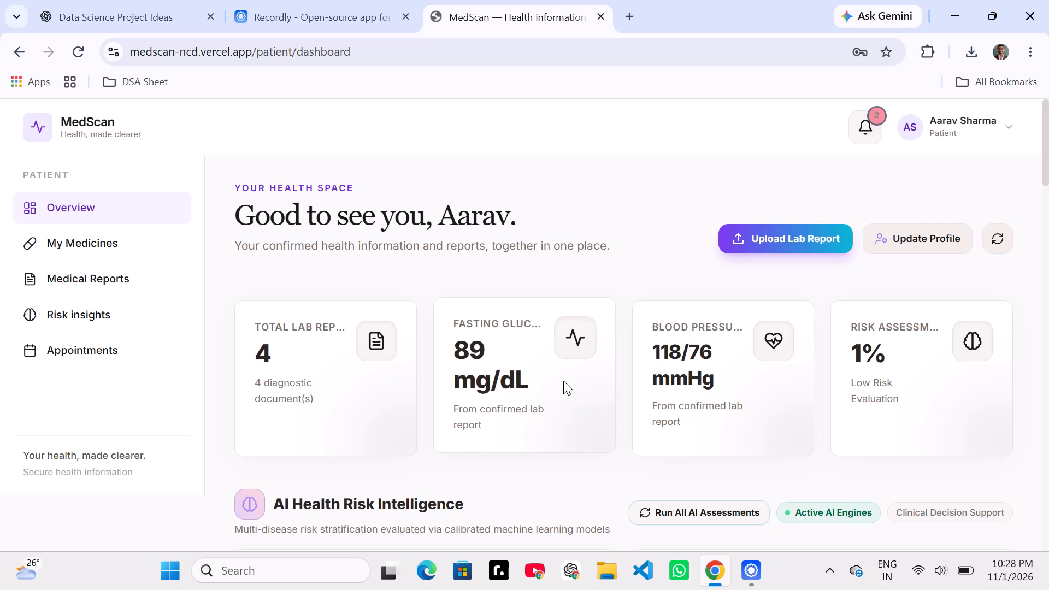
click(546, 393)
click(736, 386)
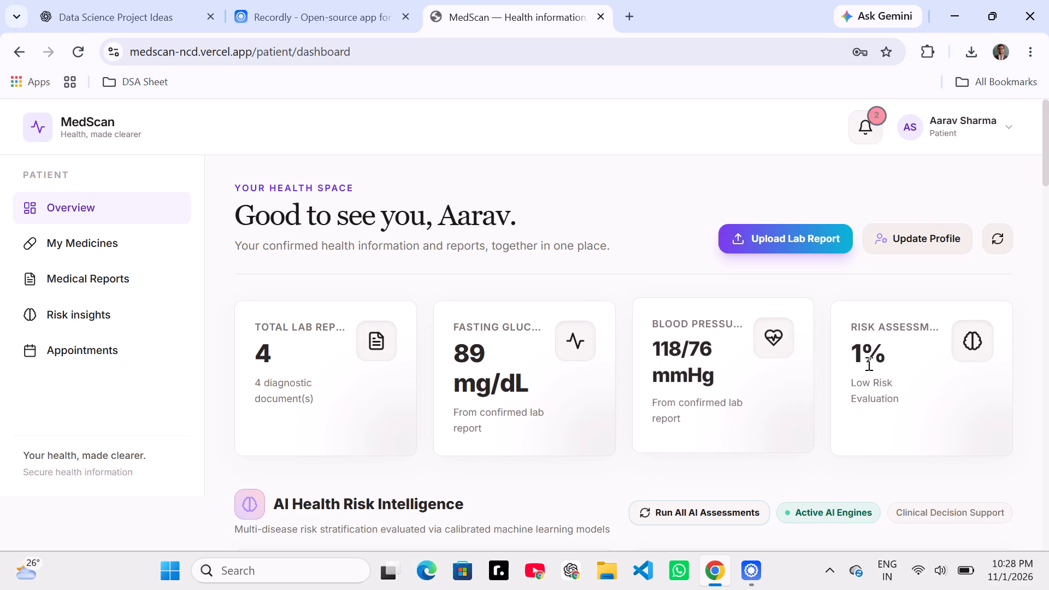
click(905, 364)
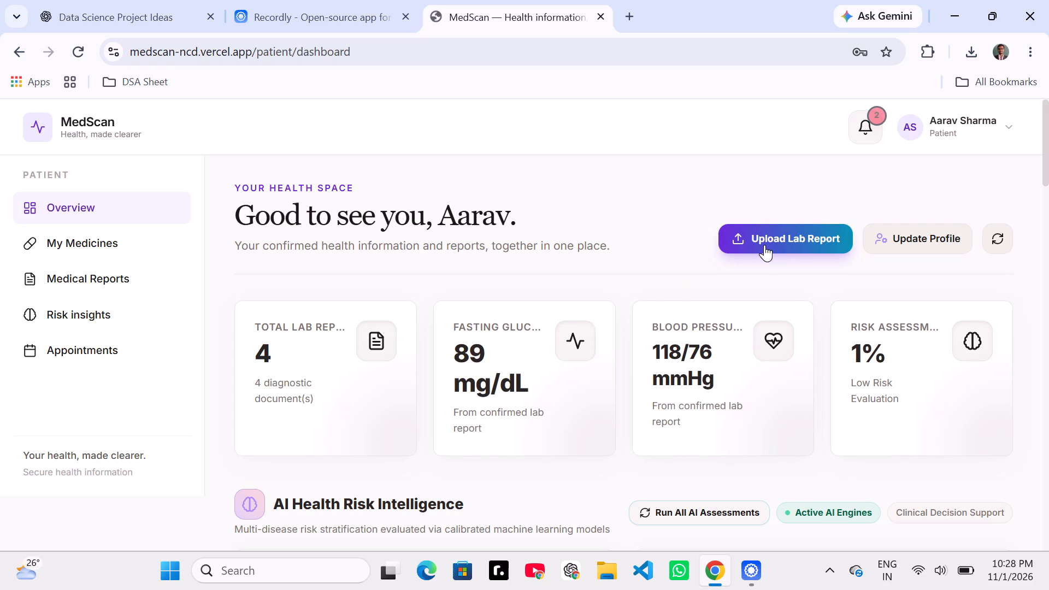
Show the AI Health Risk Intelligence section below the summary cards and return to the top of the overview.
scroll(629, 308, down, 1)
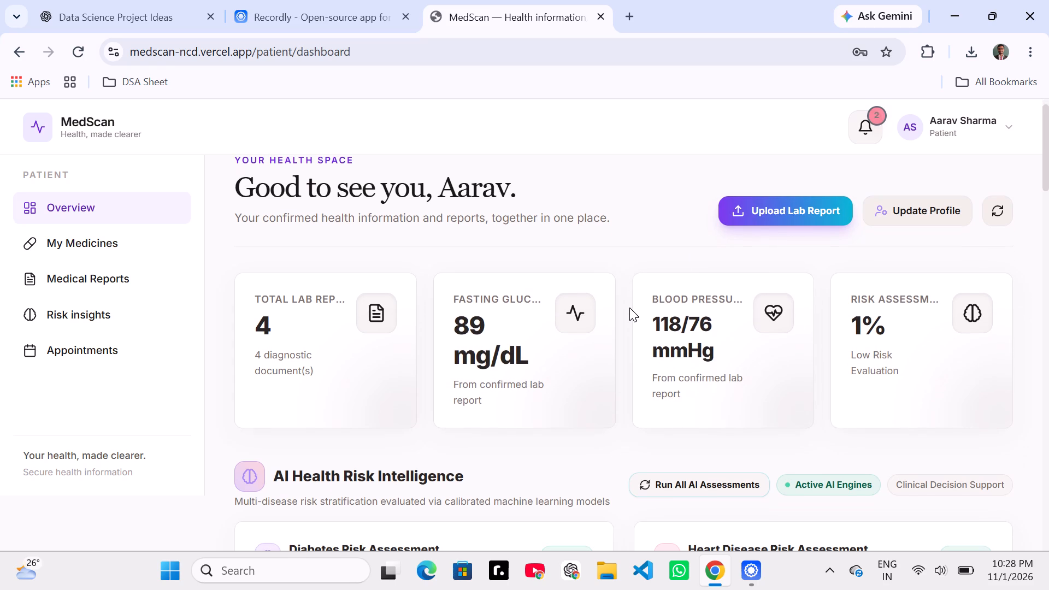
scroll(629, 308, down, 2)
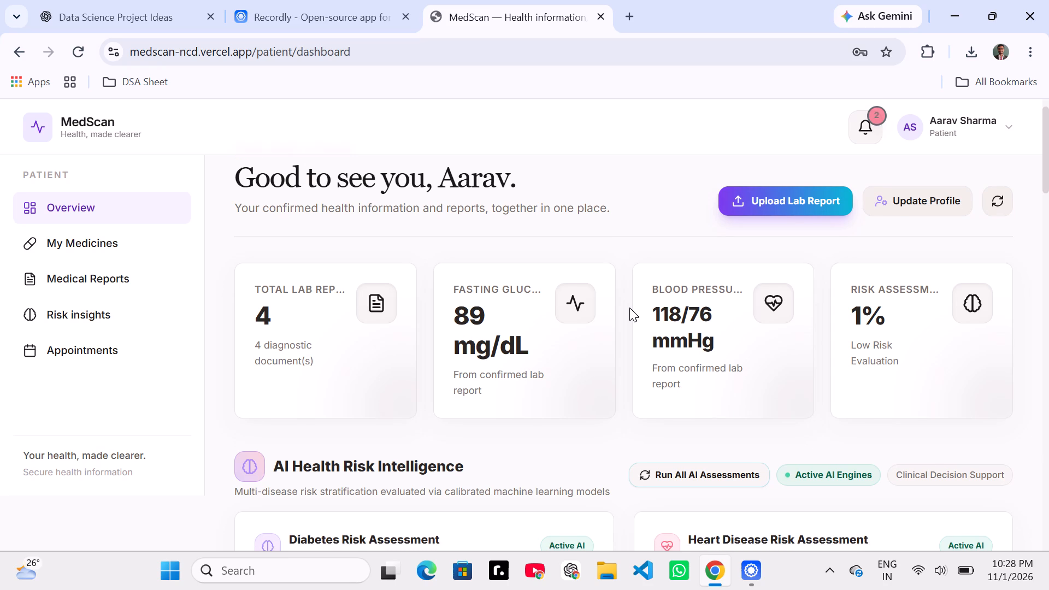
scroll(629, 308, down, 1)
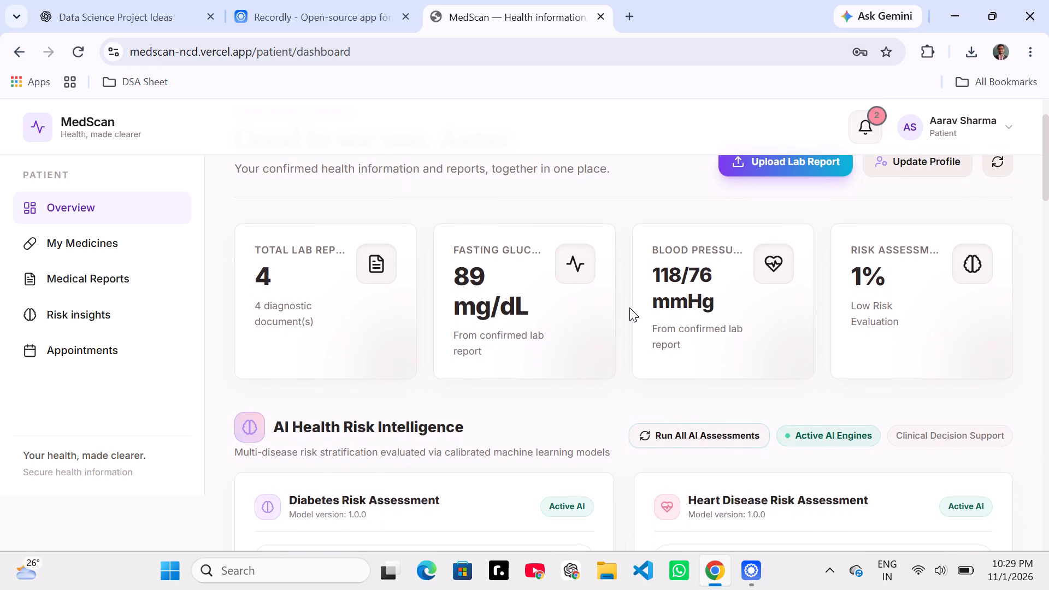
scroll(629, 308, down, 2)
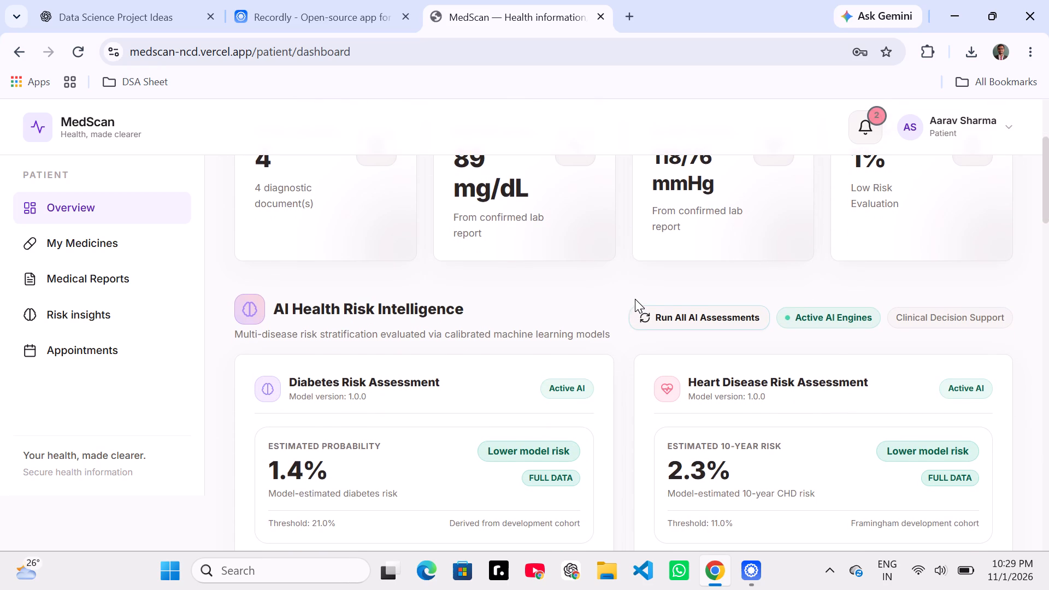
scroll(635, 299, up, 5)
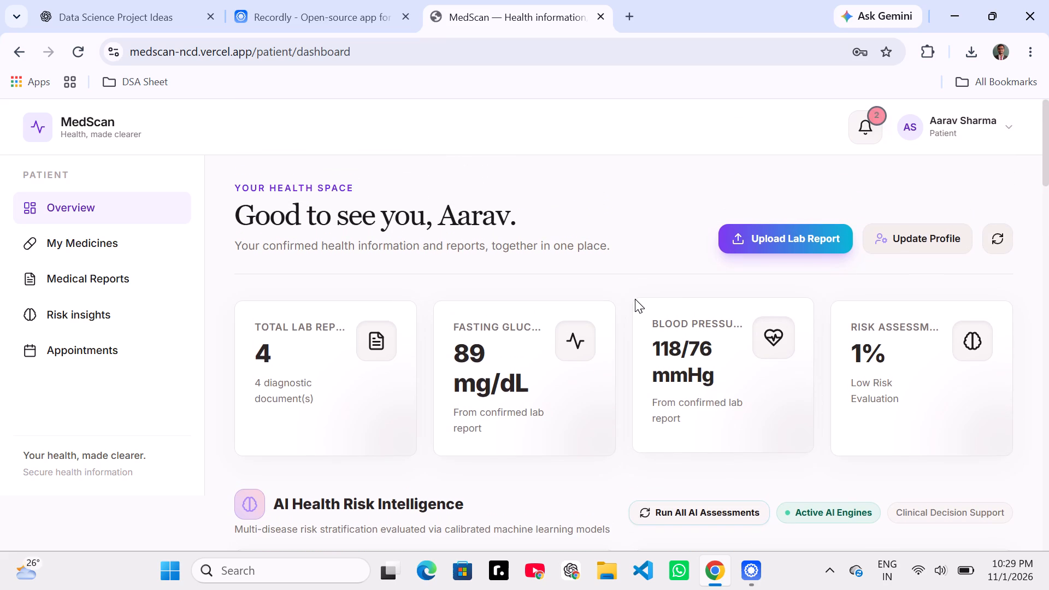
scroll(635, 299, up, 1)
Present the Diabetes and Heart Disease risk assessment cards in the recording, pointing out each one.
scroll(638, 363, down, 3)
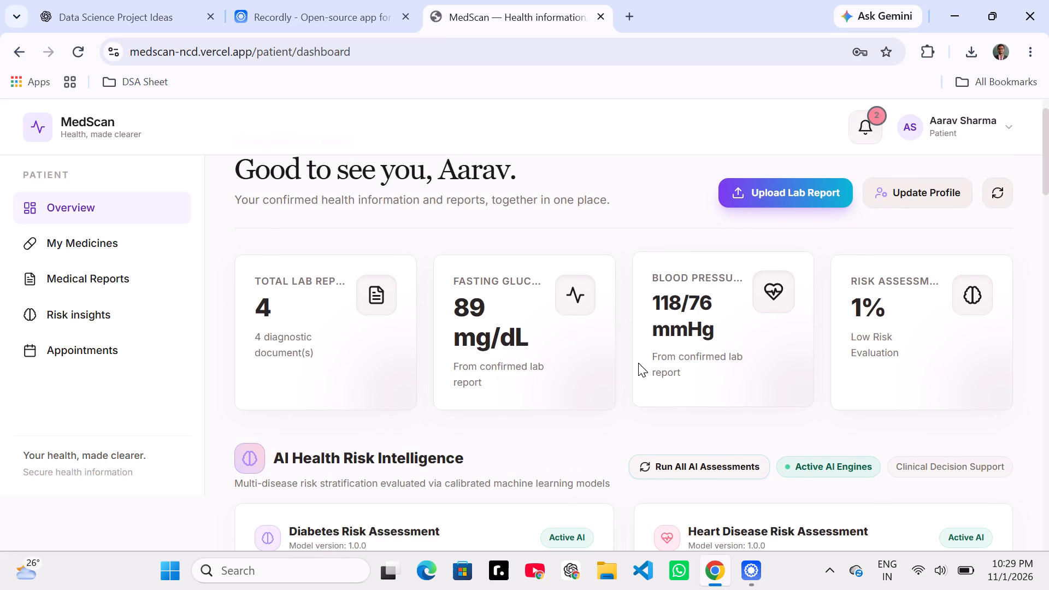
scroll(638, 363, down, 4)
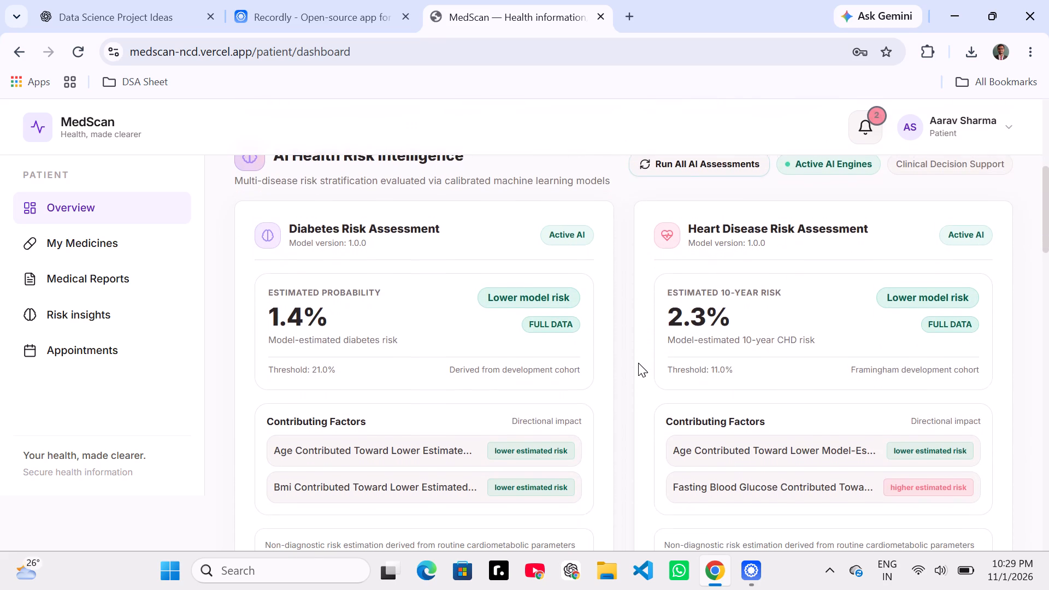
scroll(638, 363, down, 1)
scroll(638, 363, up, 1)
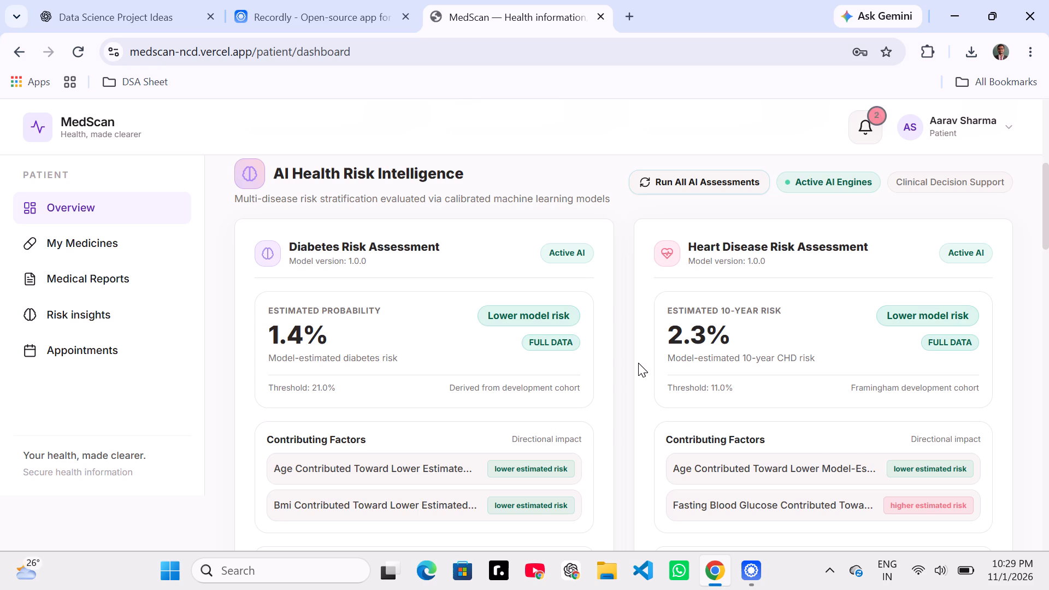
scroll(638, 363, down, 1)
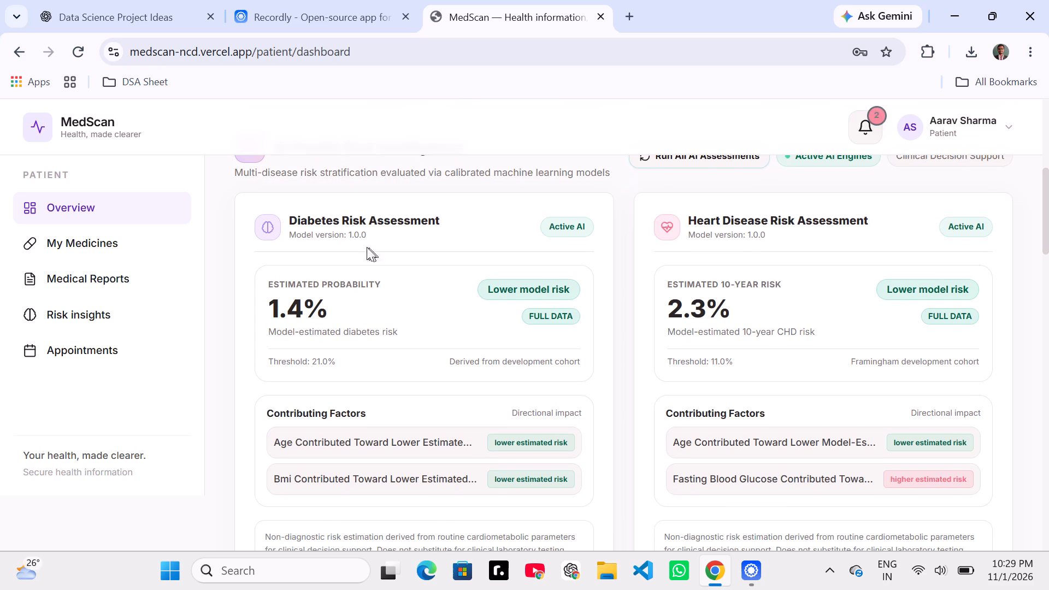
click(370, 236)
click(768, 235)
Present the Hypertension and Chronic Kidney Disease risk assessment cards, and return to the top of the overview.
scroll(768, 235, down, 3)
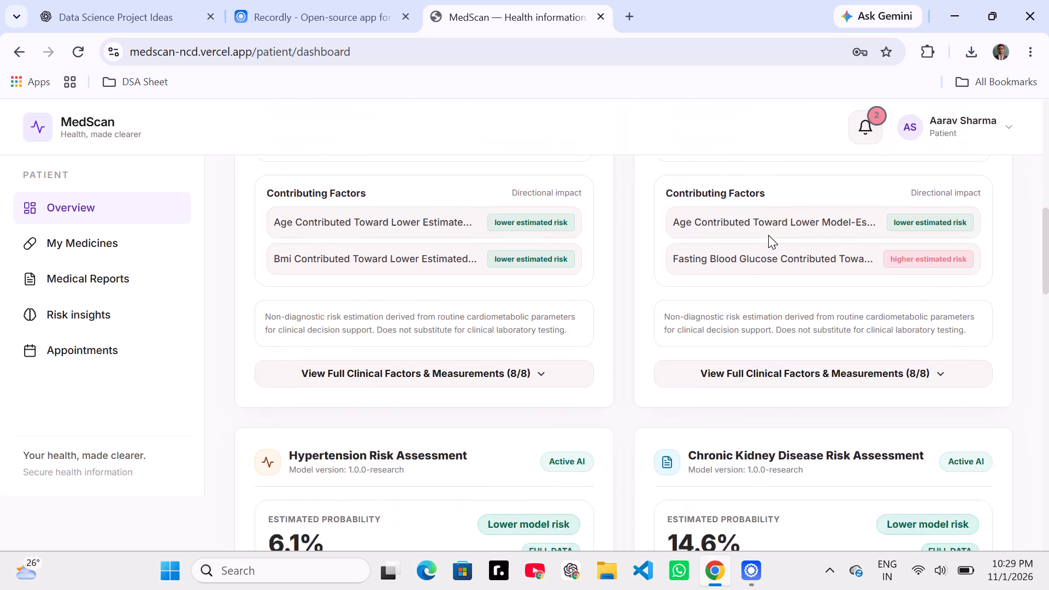
scroll(768, 235, down, 1)
click(431, 419)
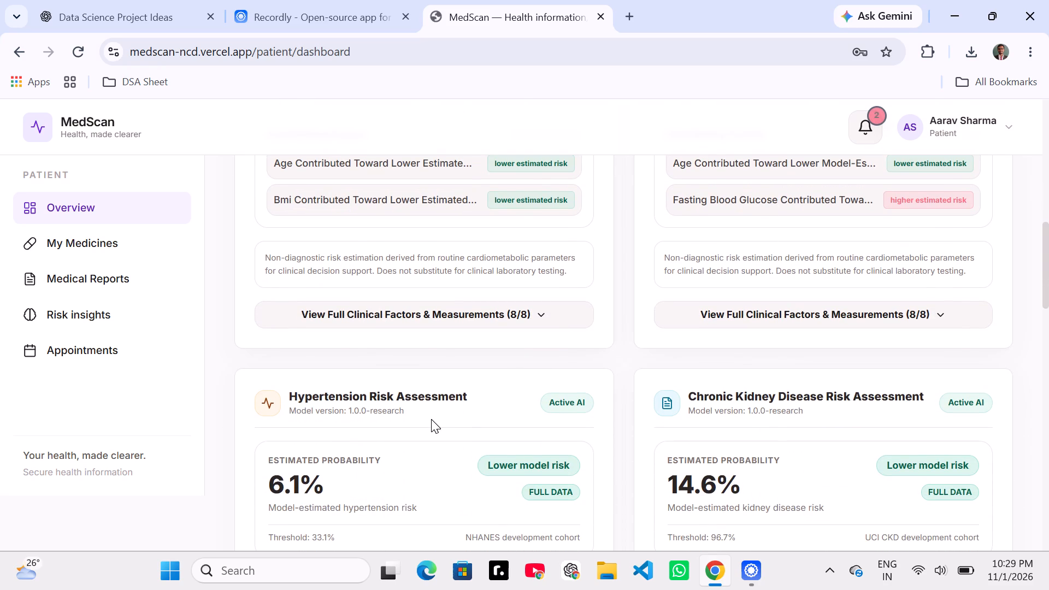
click(765, 418)
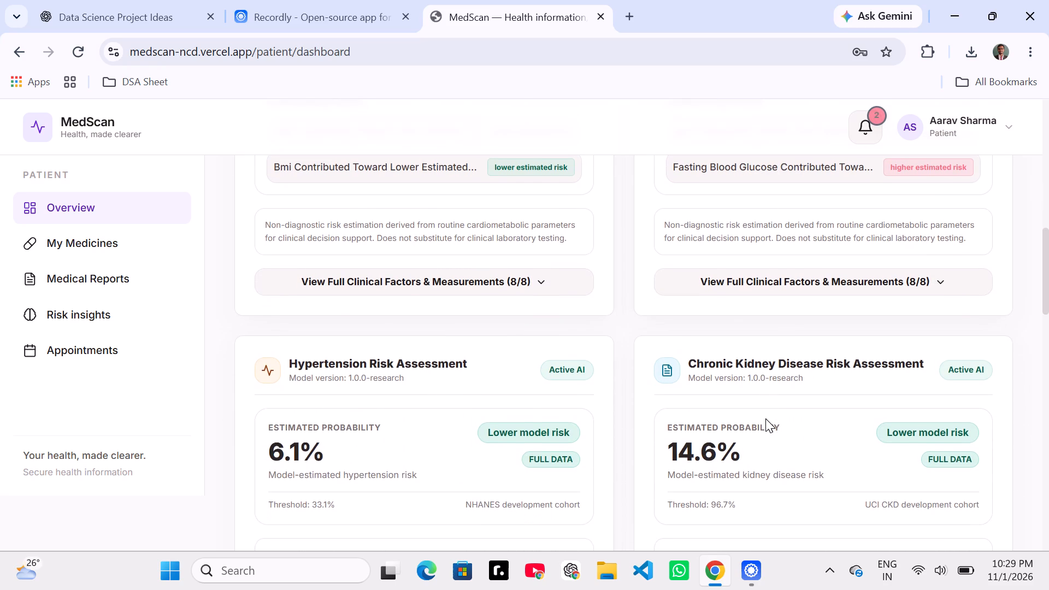
scroll(765, 418, up, 2)
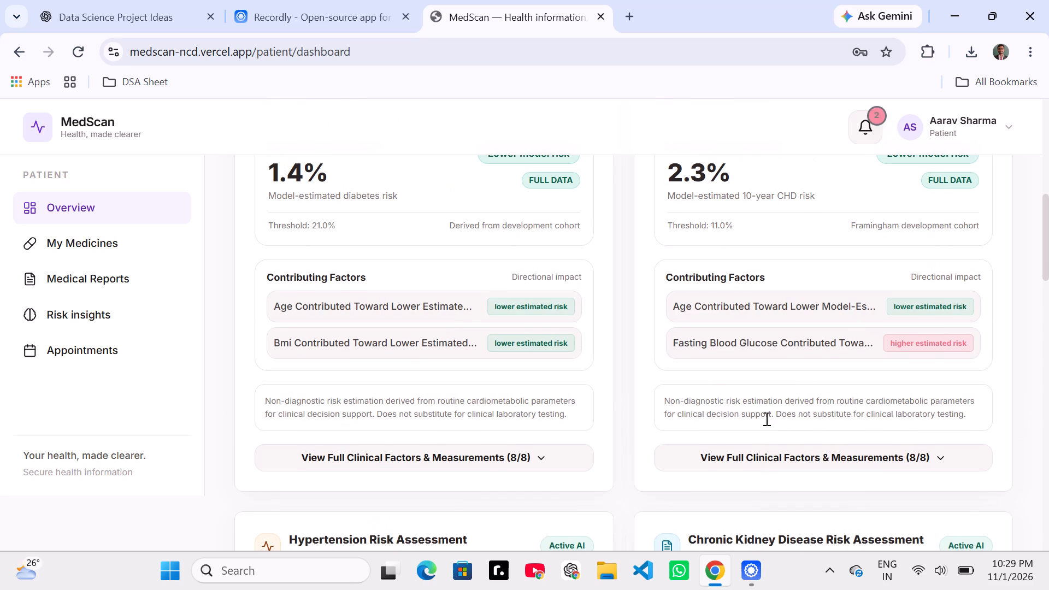
scroll(765, 418, up, 4)
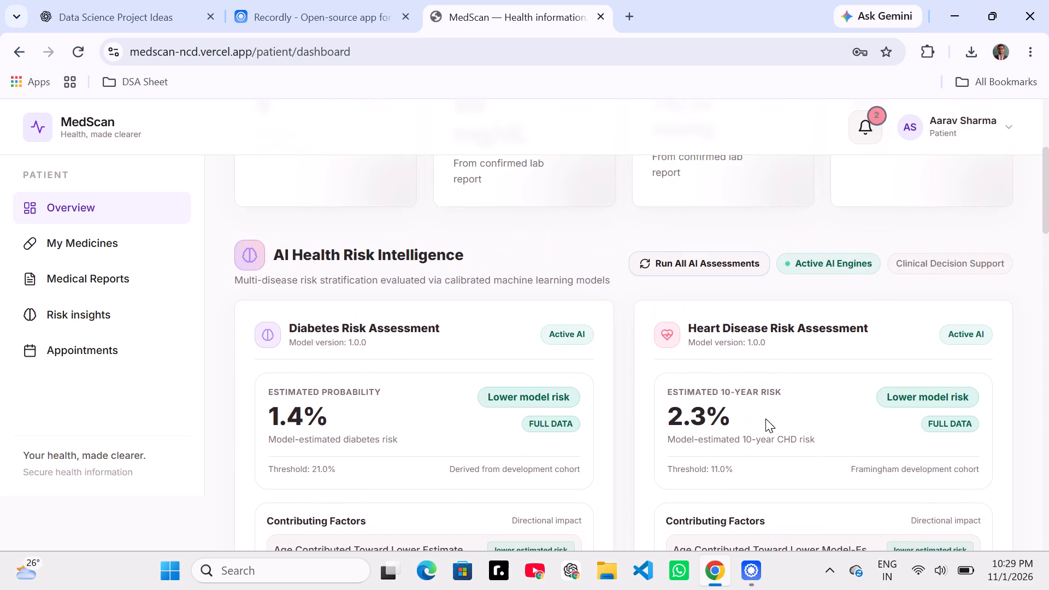
scroll(765, 418, up, 2)
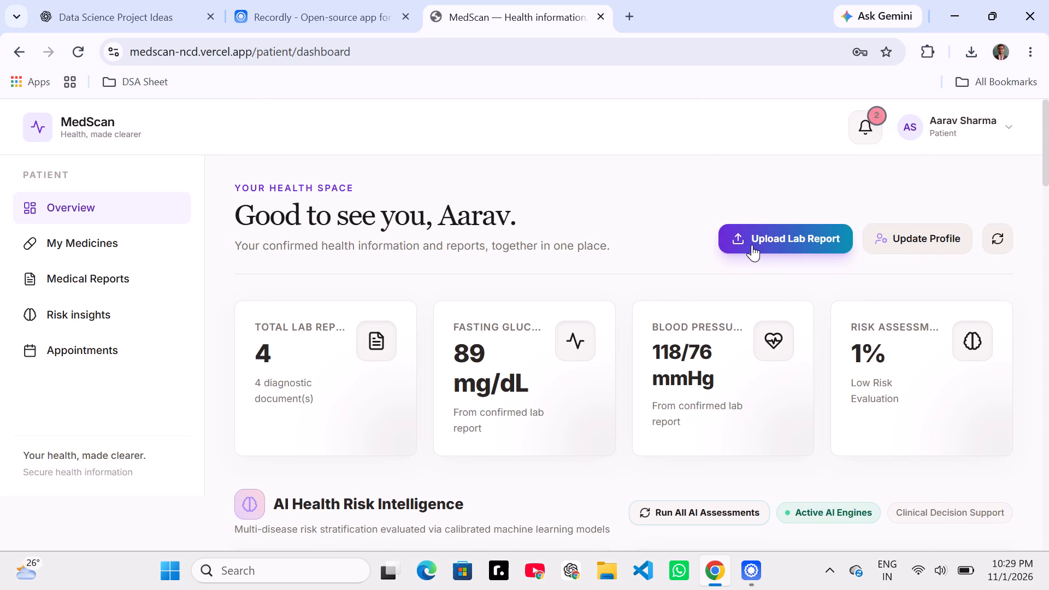
Start a lab report upload titled "test 3" with the category Metabolic Panel / Diabetes.
click(752, 245)
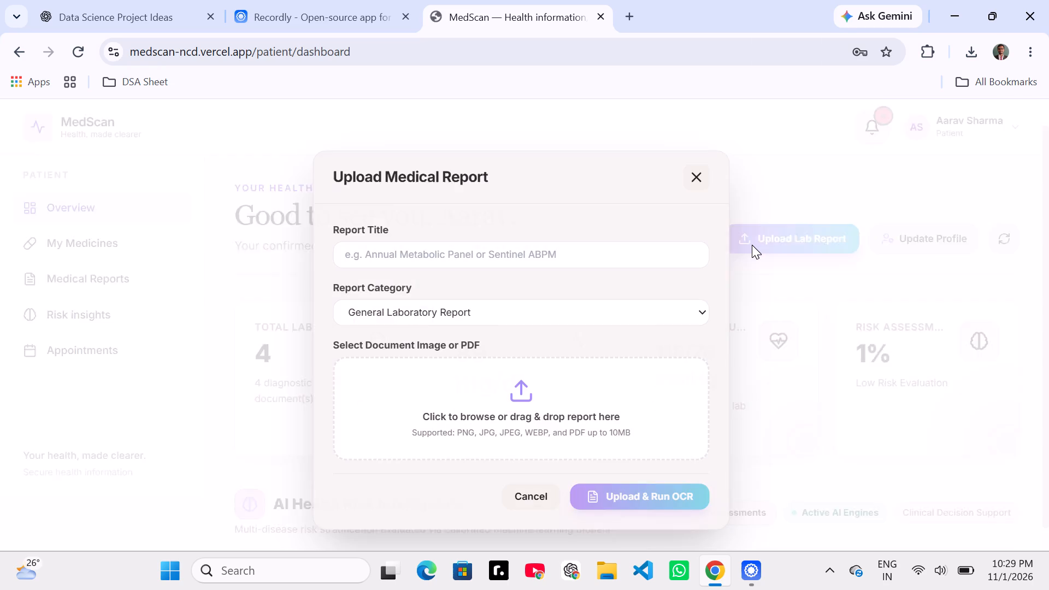
click(393, 249)
text(test)
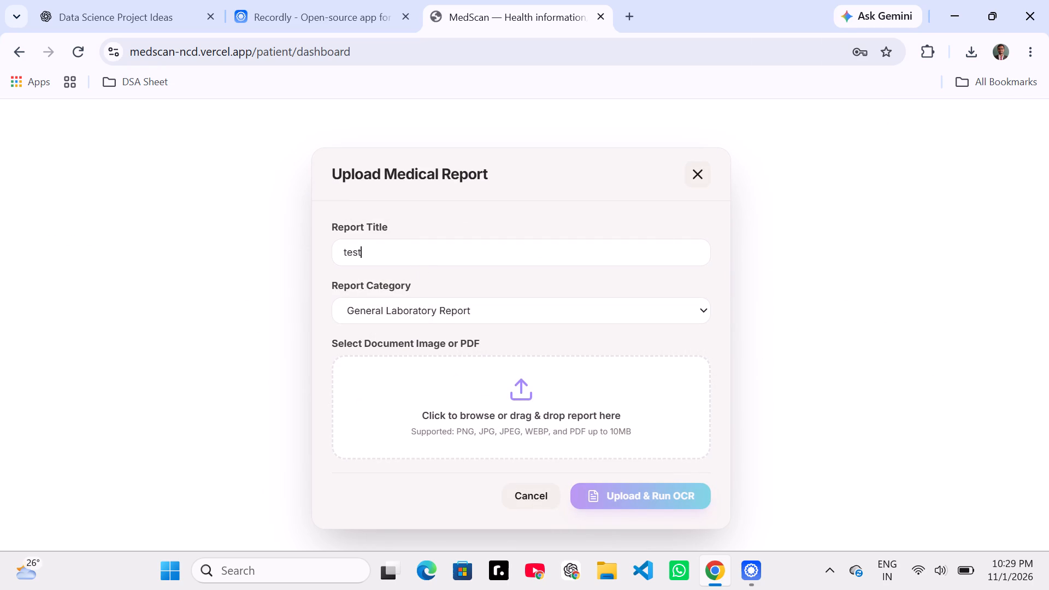
key(space)
text(3)
click(423, 317)
click(411, 364)
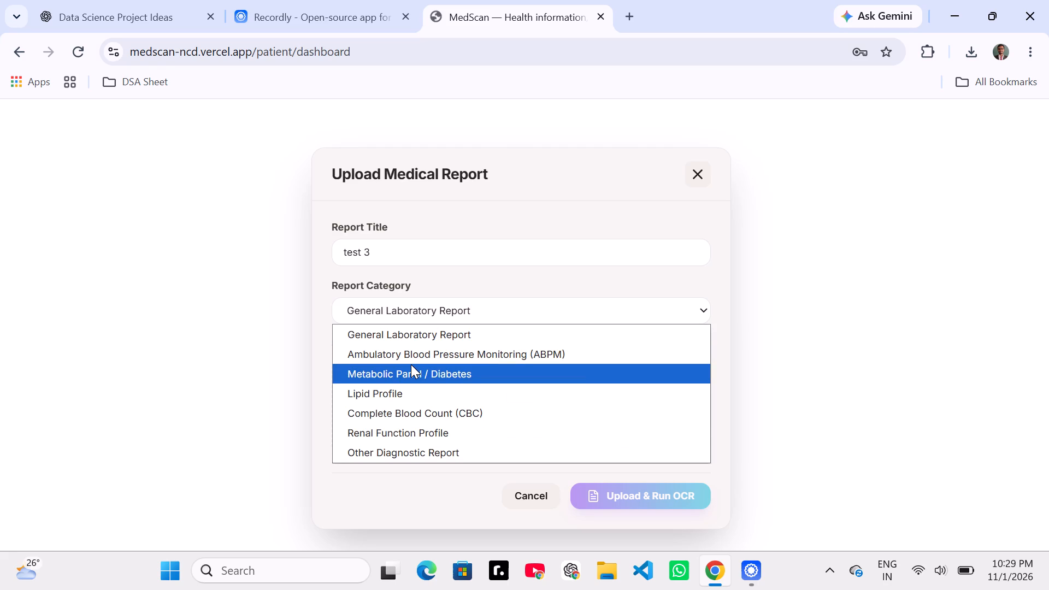
Attach Metabolic_Lipid_Panel.pdf from the Report folder as the report document.
scroll(432, 312, down, 1)
click(532, 388)
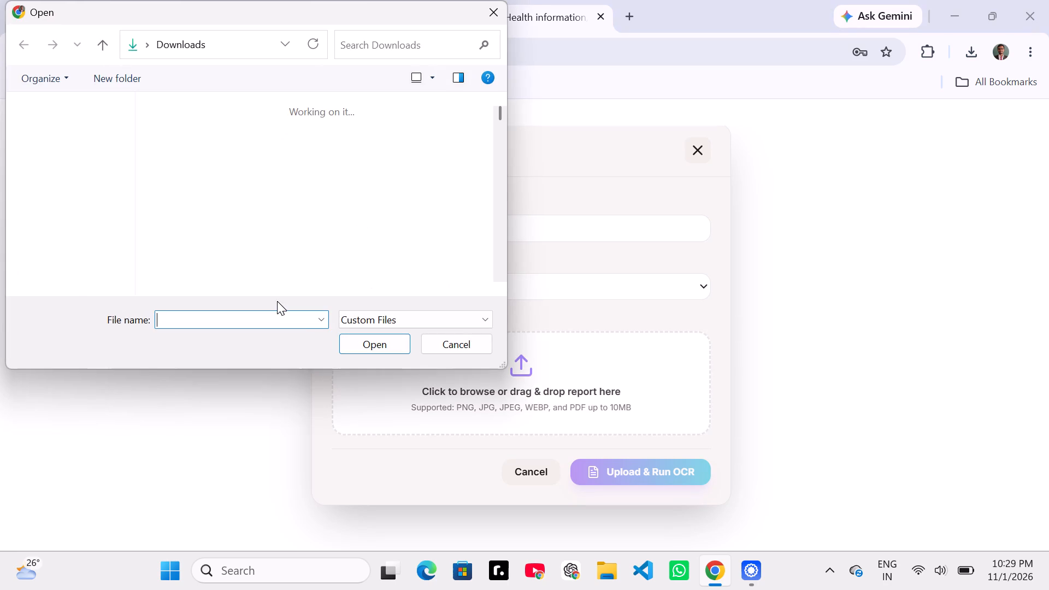
scroll(82, 261, down, 1)
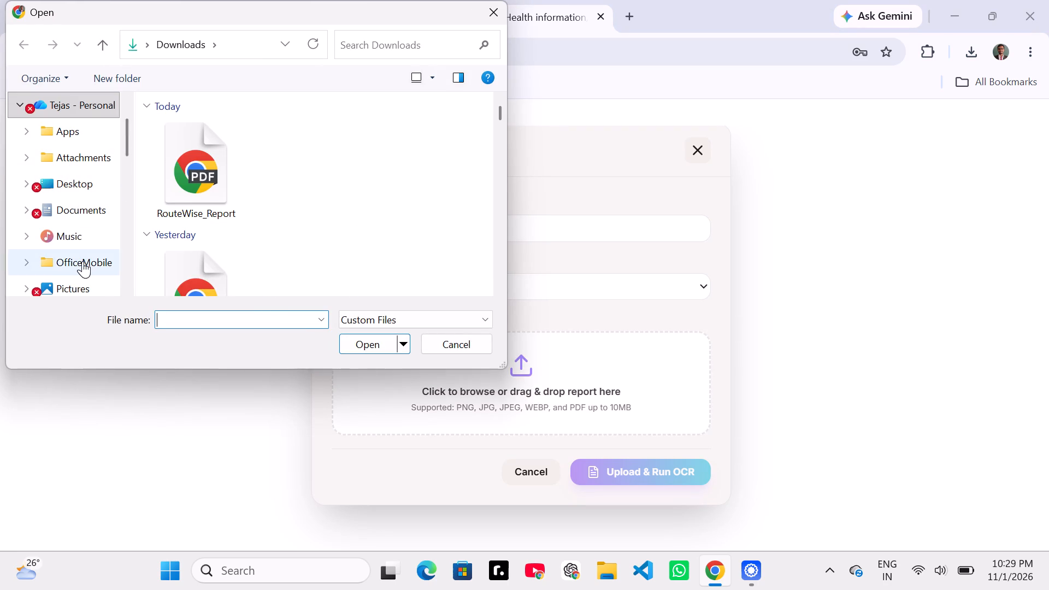
scroll(82, 261, down, 1)
click(70, 237)
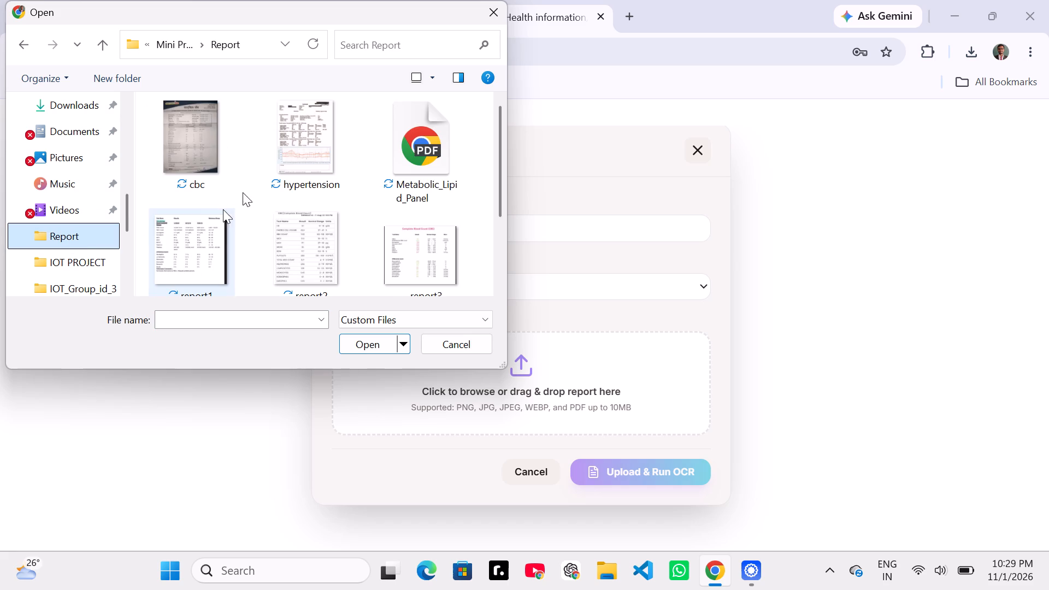
right_click(307, 163)
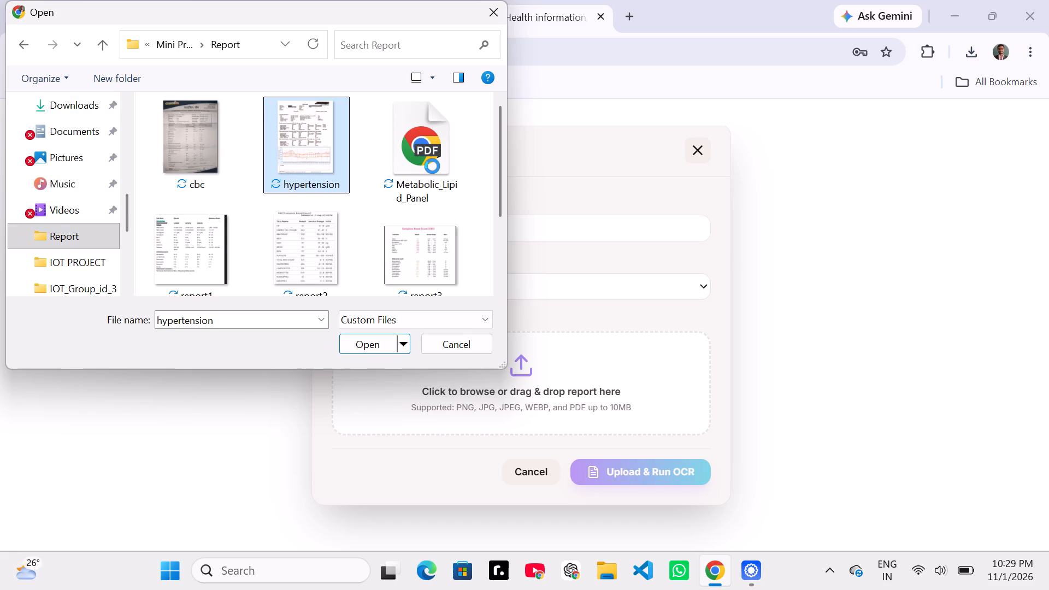
click(432, 166)
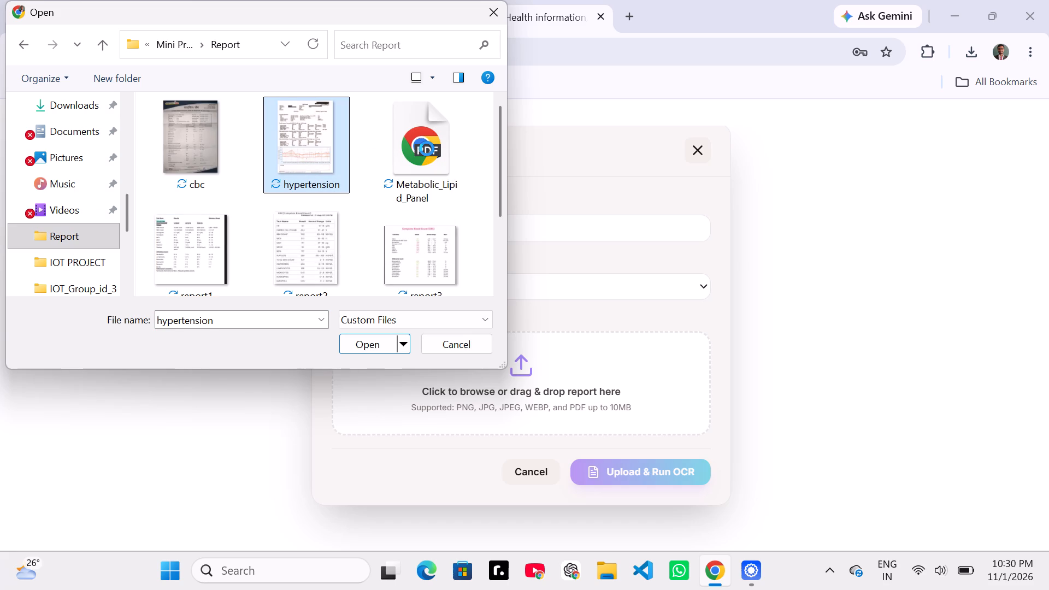
click(421, 147)
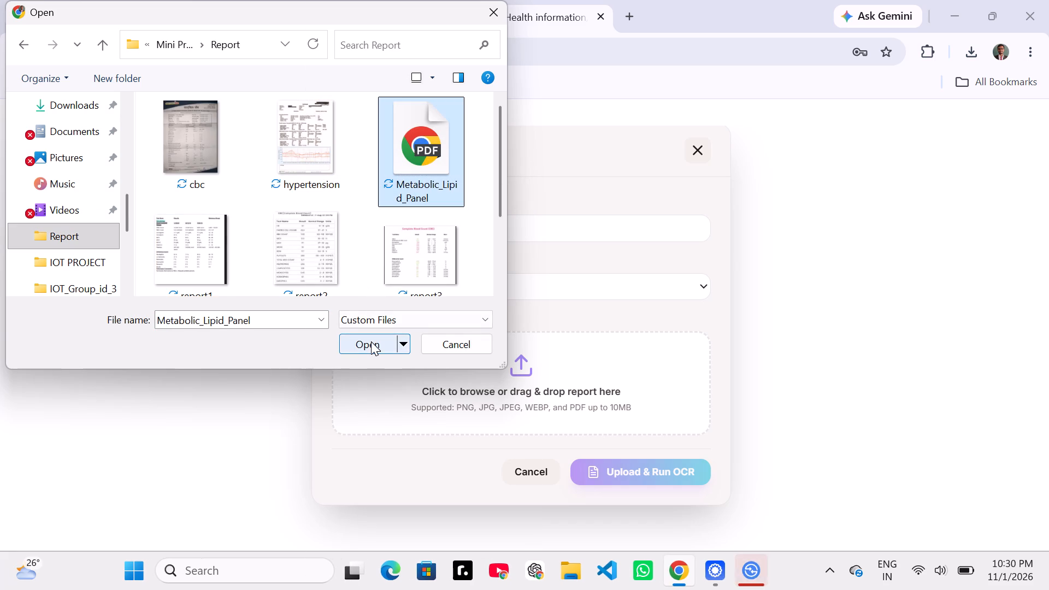
click(371, 341)
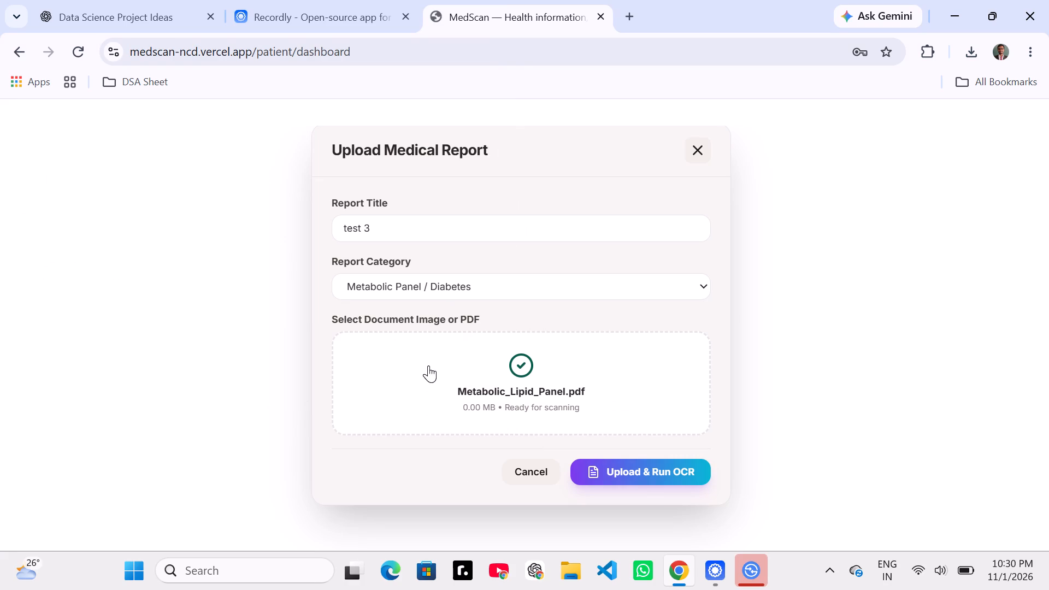
Upload the attached report and run OCR on it.
scroll(498, 376, down, 1)
scroll(553, 410, down, 2)
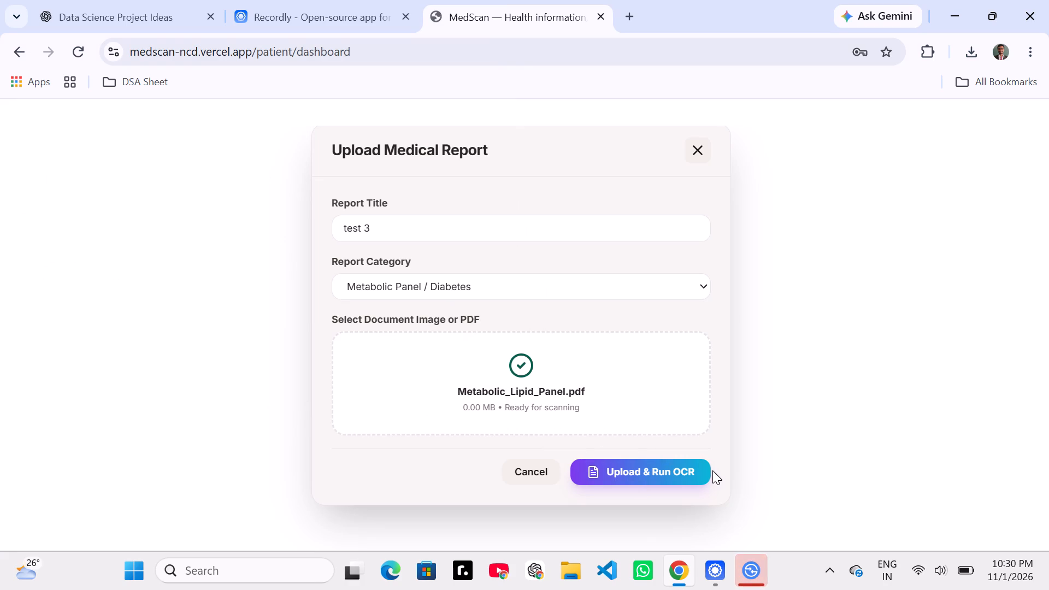
click(706, 468)
scroll(487, 349, down, 1)
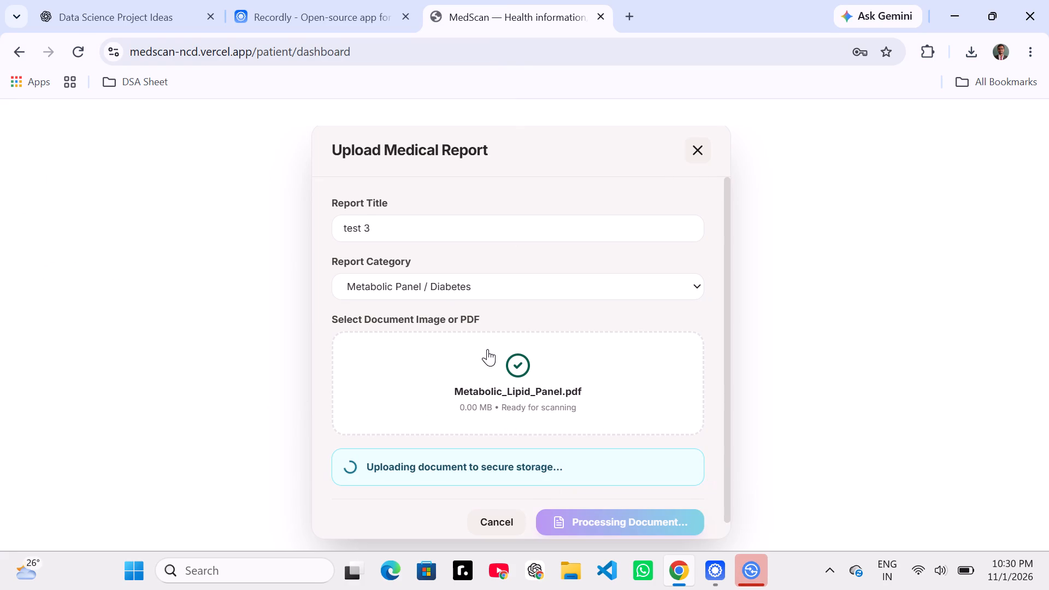
scroll(487, 349, down, 2)
Move Recordly's floating recording control aside, away from the upload form.
drag(436, 473, 182, 482)
drag(368, 489, 59, 479)
Review the values extracted from the lab report and save them unedited to the patient's health profile.
scroll(549, 367, down, 3)
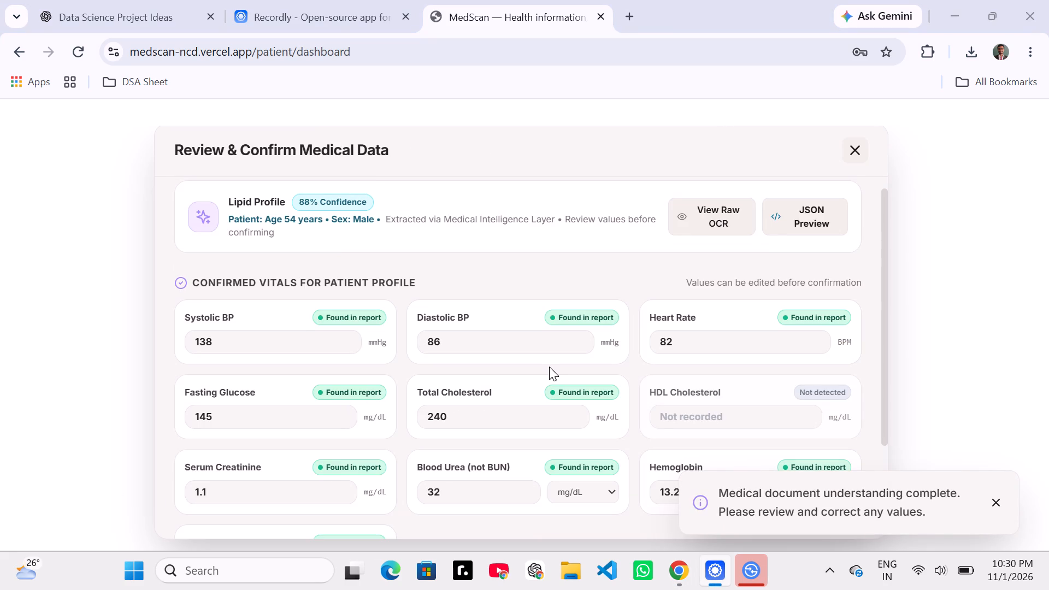
scroll(719, 434, down, 2)
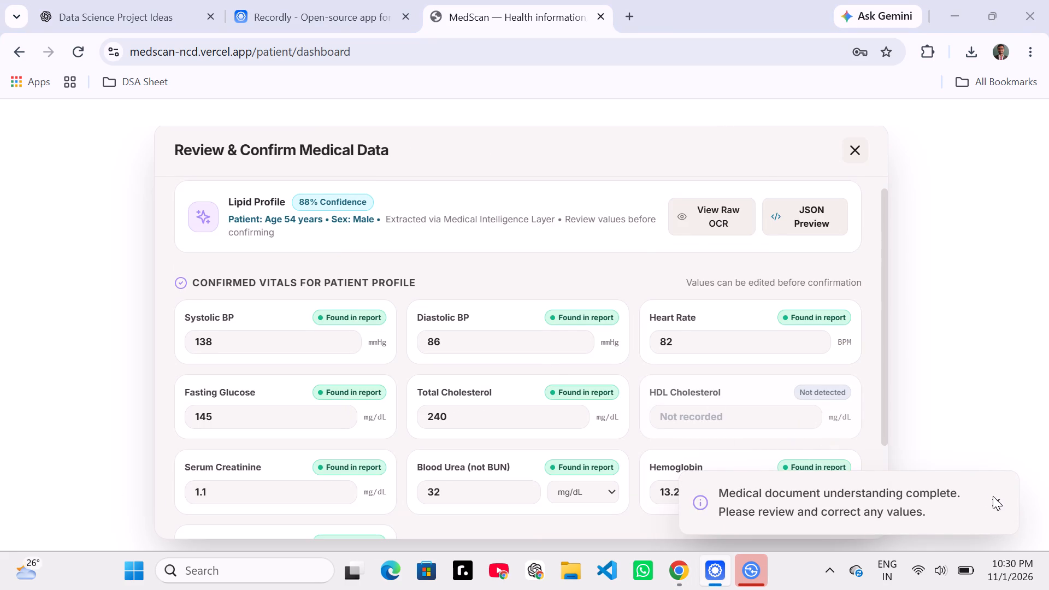
click(995, 499)
scroll(803, 464, down, 1)
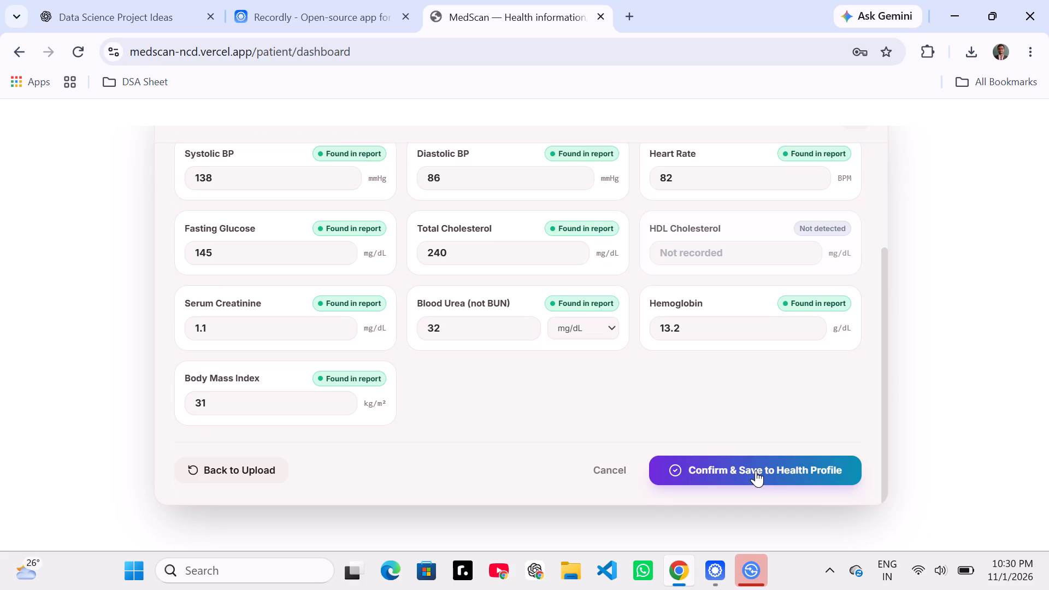
click(756, 470)
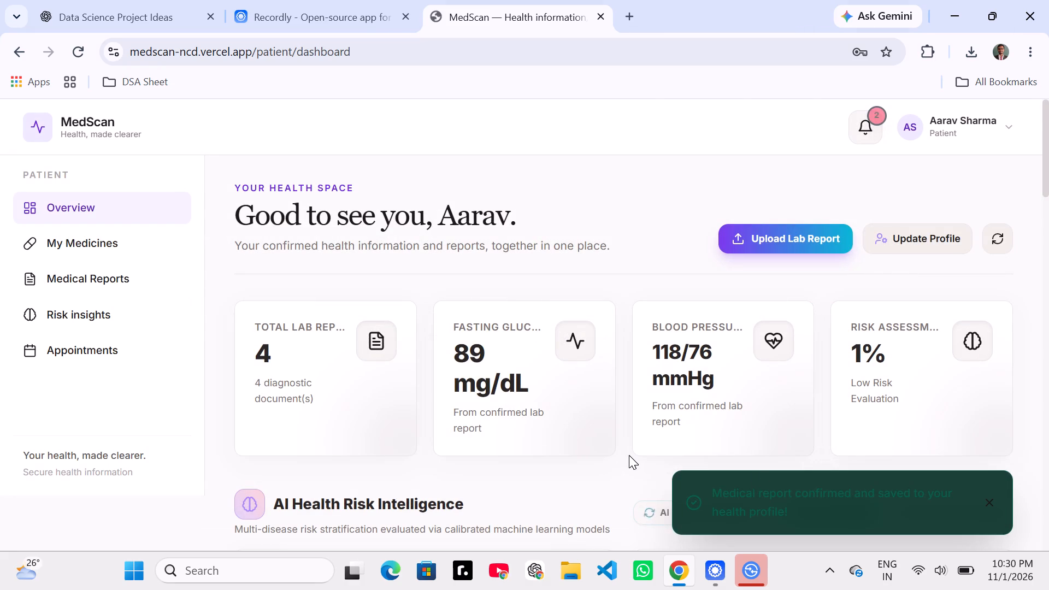
Show the re-evaluated Diabetes and Heart Disease Risk Assessment cards, highlighting the estimated risk percentage on each.
scroll(629, 455, down, 4)
scroll(629, 455, up, 1)
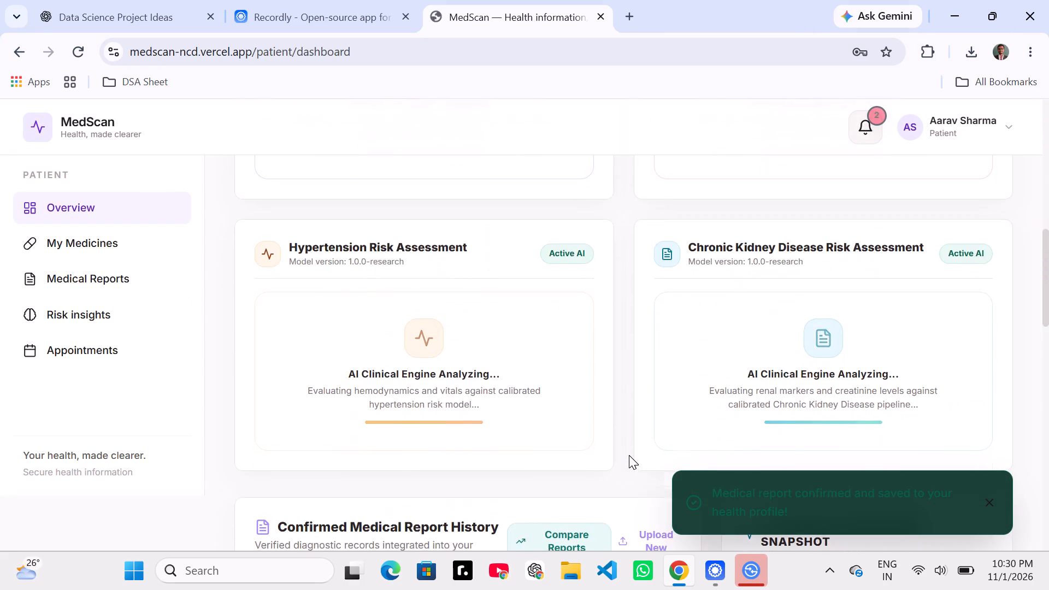
scroll(629, 455, up, 1)
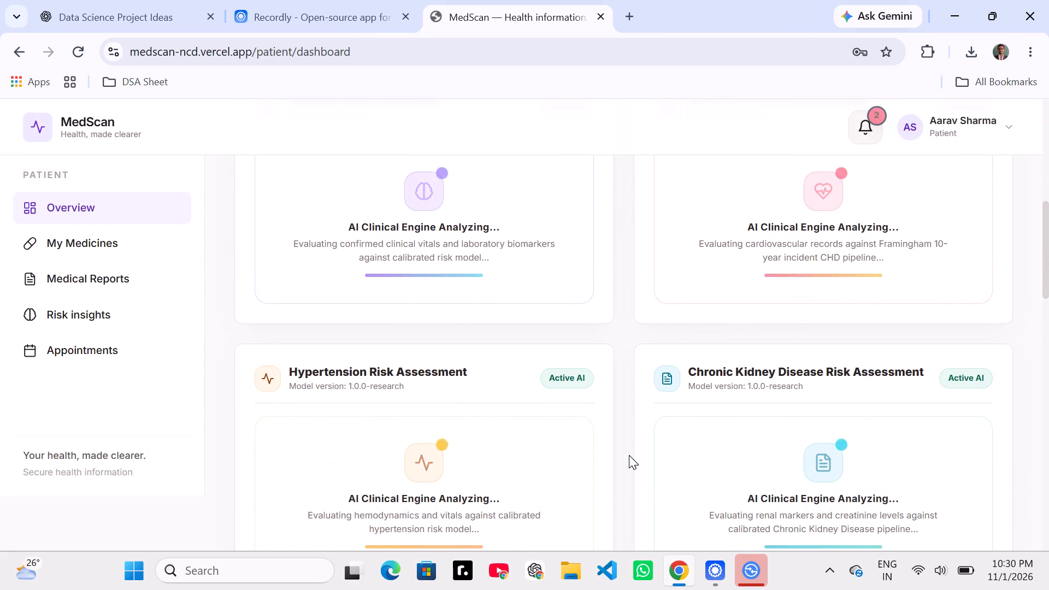
key(ctrl+minus)
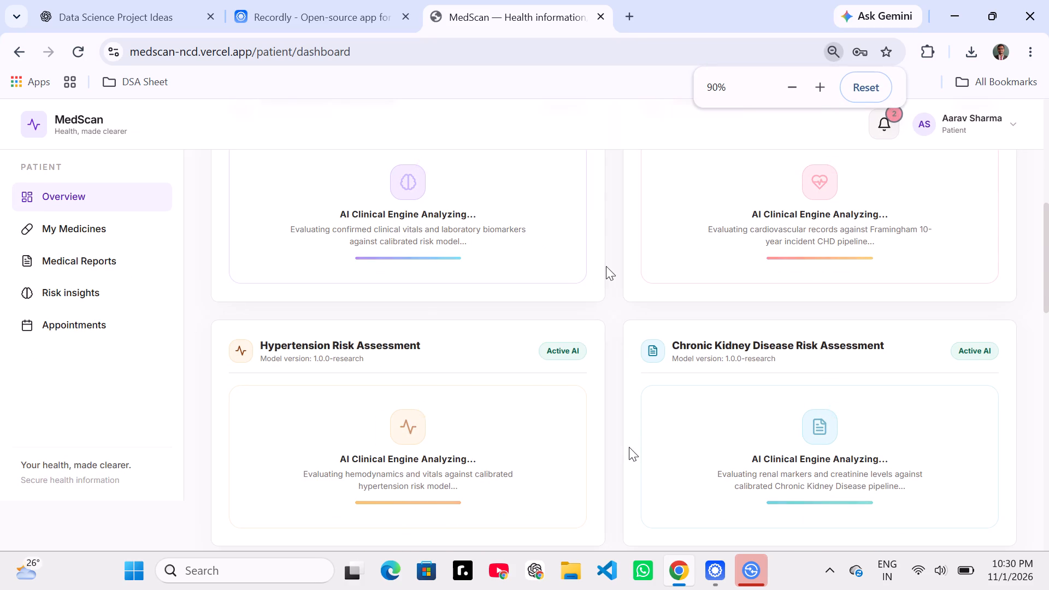
scroll(621, 274, up, 1)
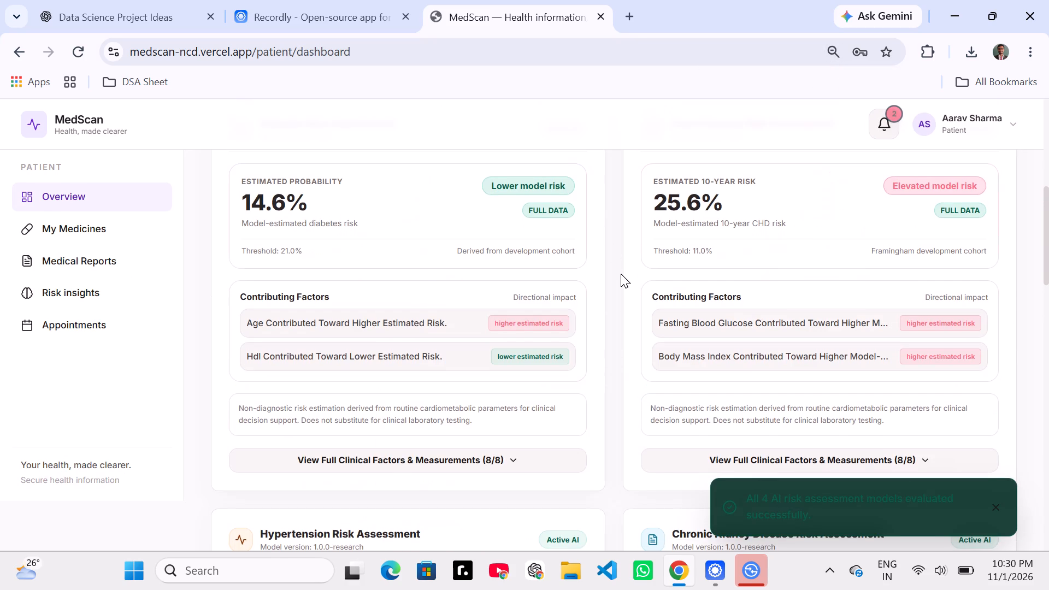
scroll(549, 288, up, 2)
scroll(549, 288, down, 2)
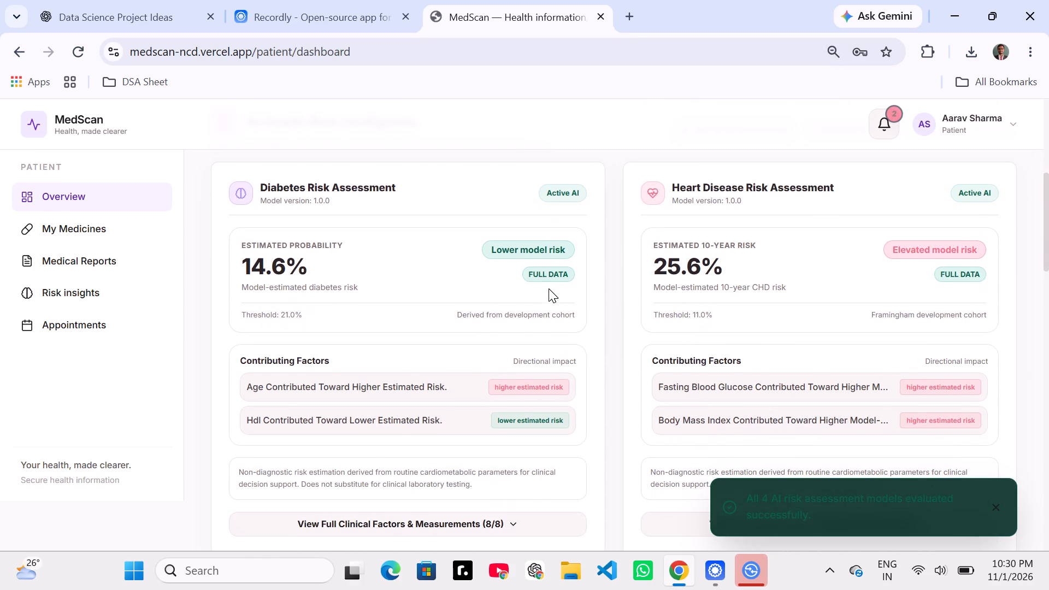
drag(231, 259, 319, 274)
drag(644, 265, 733, 271)
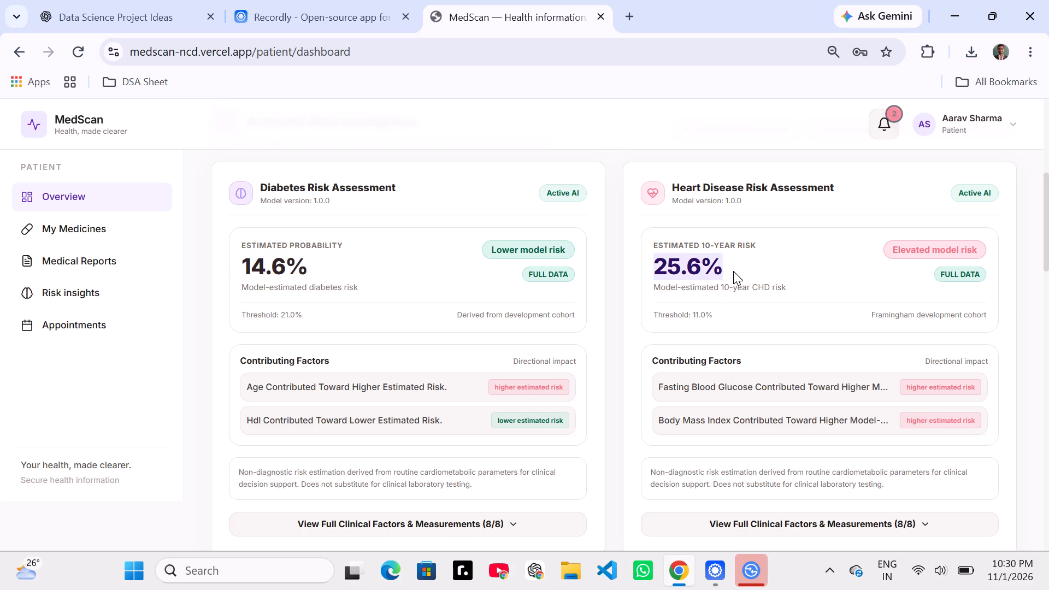
Highlight the estimated probability on the Hypertension and Chronic Kidney Disease Risk Assessment cards, ending with the selection cleared.
scroll(733, 271, down, 4)
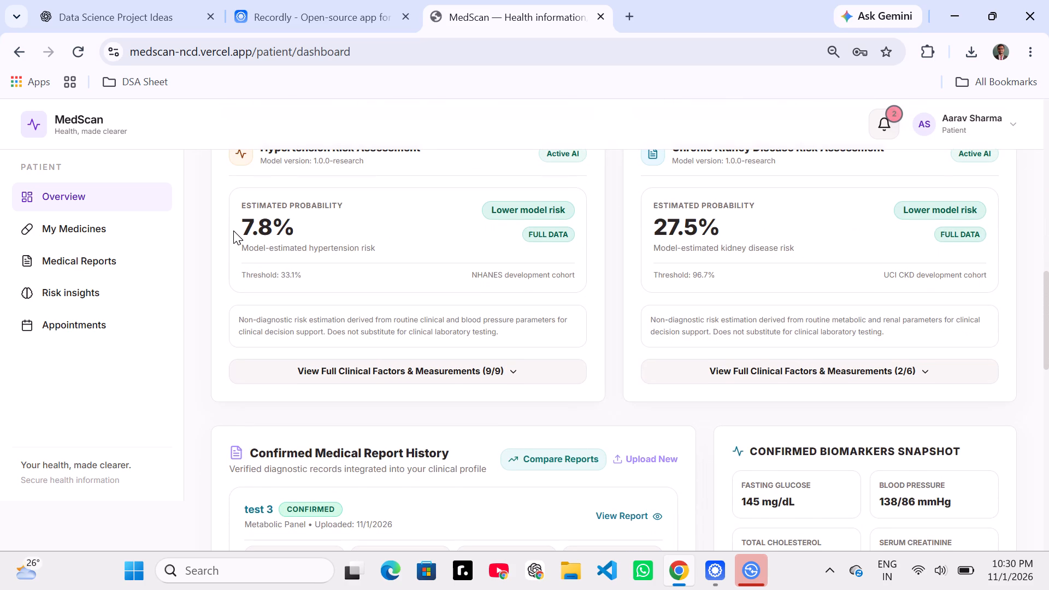
drag(233, 230, 347, 239)
drag(652, 229, 746, 228)
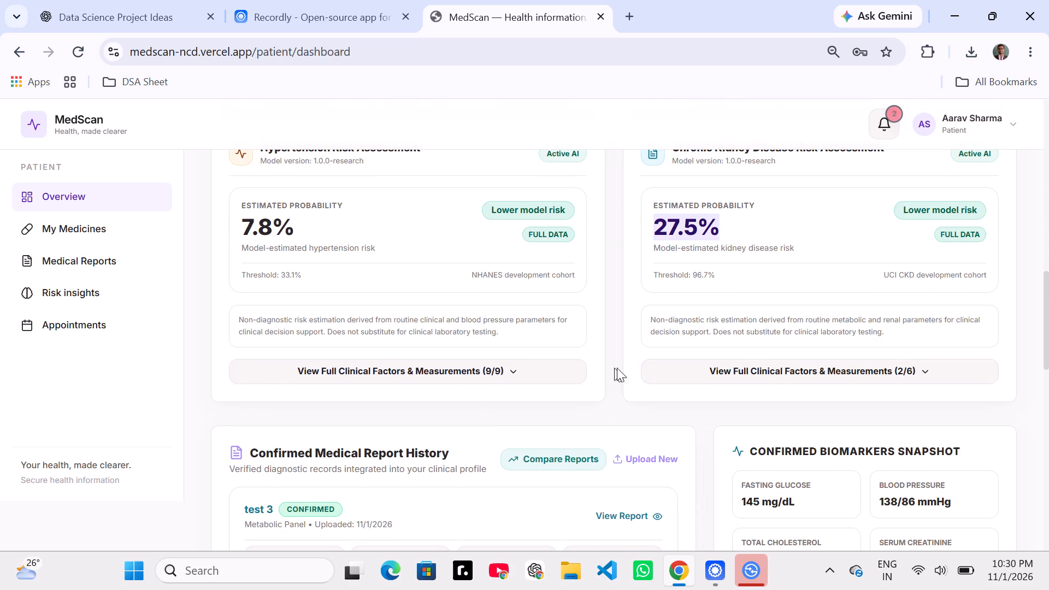
click(611, 375)
View the test 3 report's confirmed vitals and document preview from the report history, and close the viewer.
scroll(611, 375, down, 3)
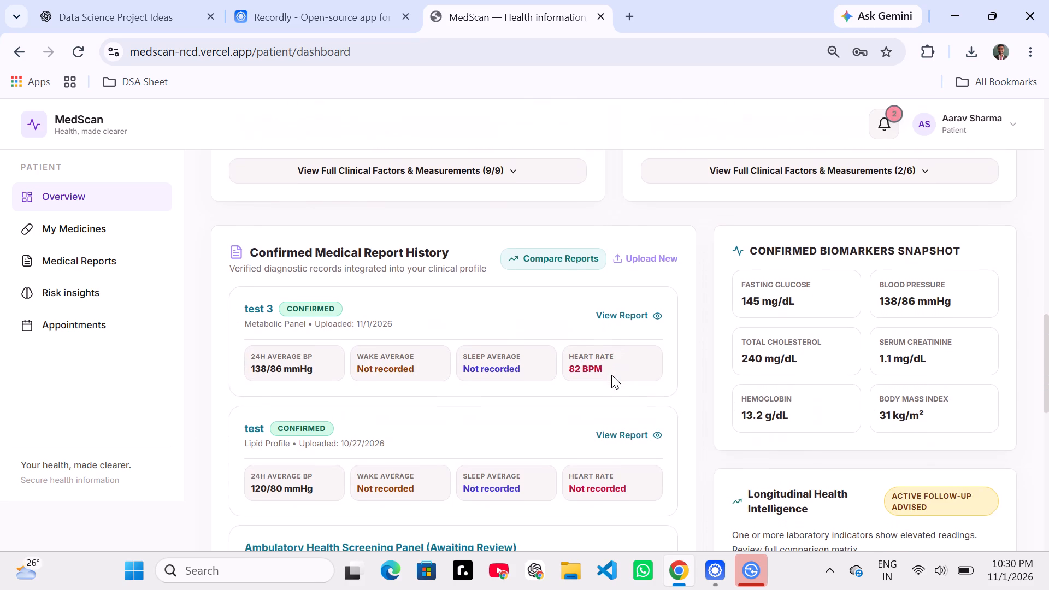
click(638, 311)
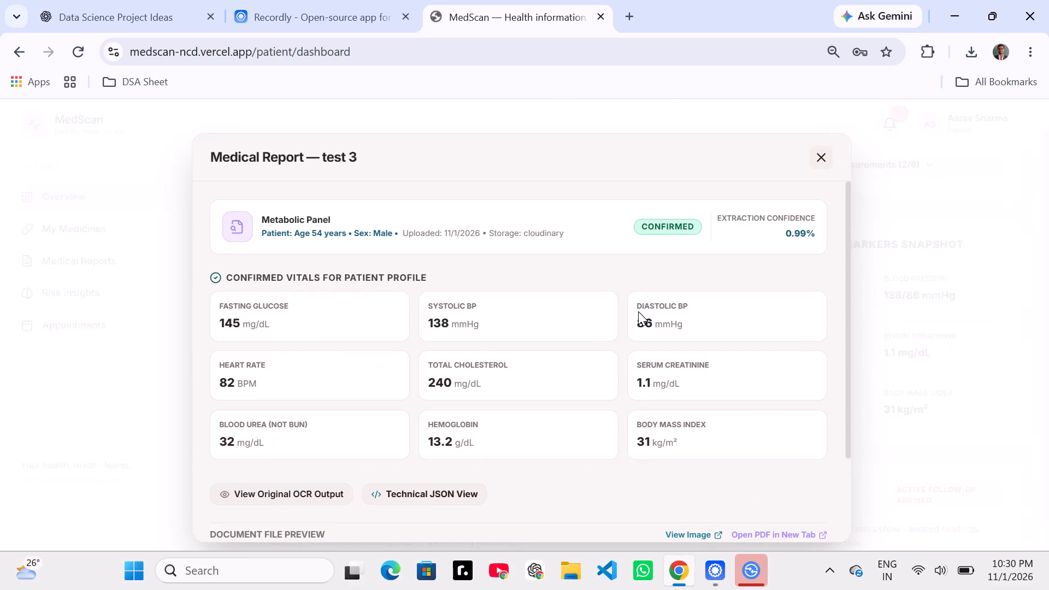
scroll(593, 420, down, 4)
scroll(593, 420, up, 1)
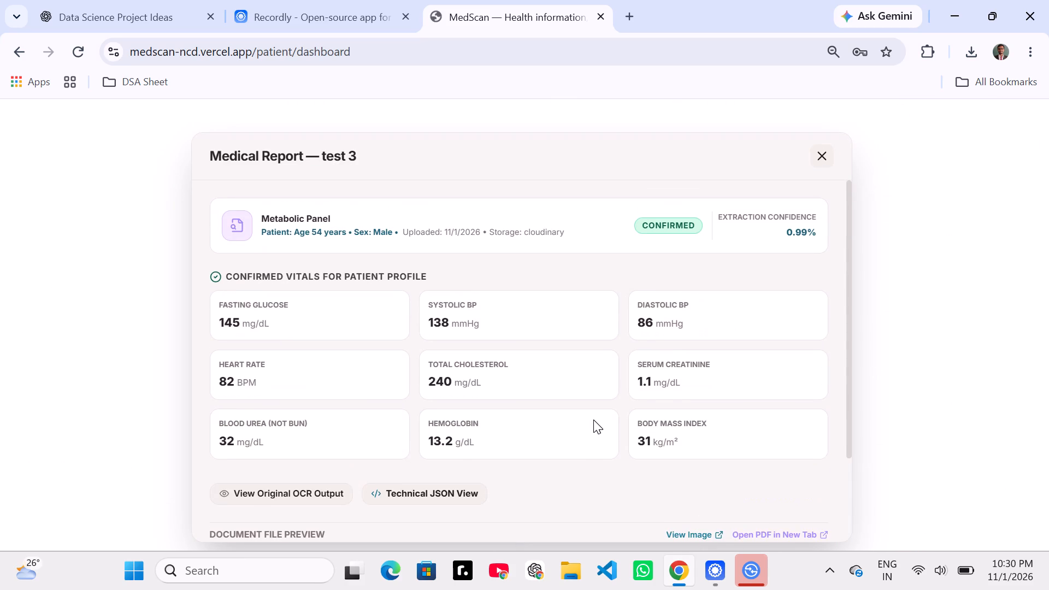
scroll(593, 420, down, 4)
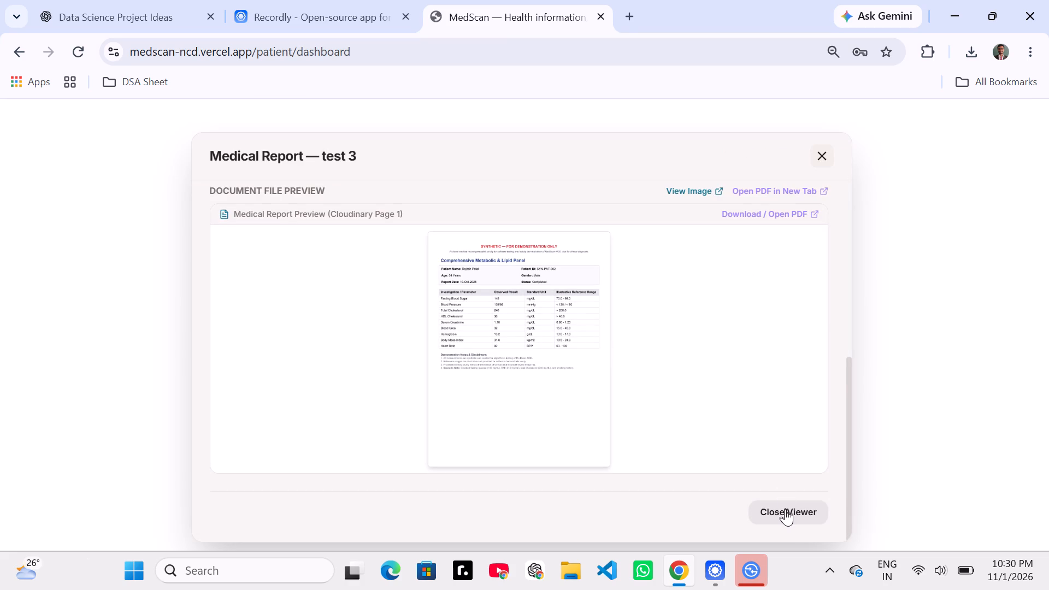
click(785, 509)
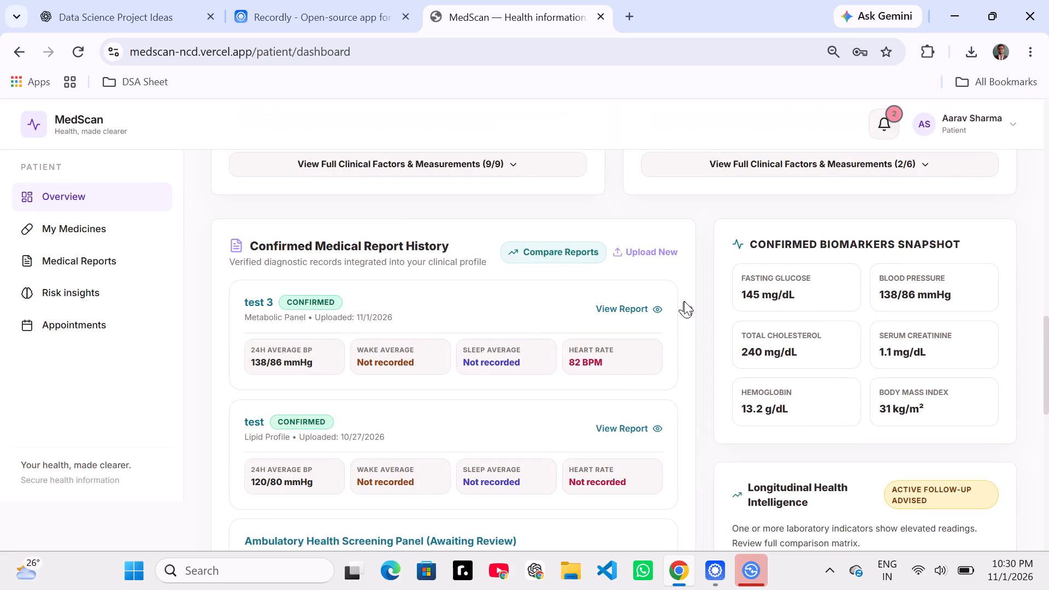
Pause the demo recording with Recordly's floating control.
click(239, 485)
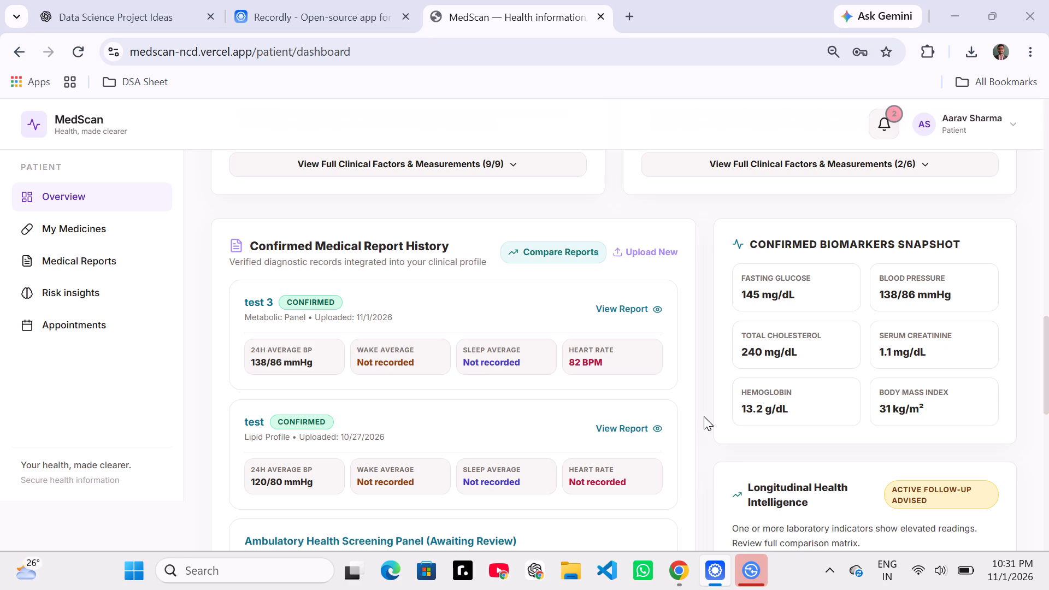
scroll(704, 416, up, 3)
scroll(474, 320, up, 1)
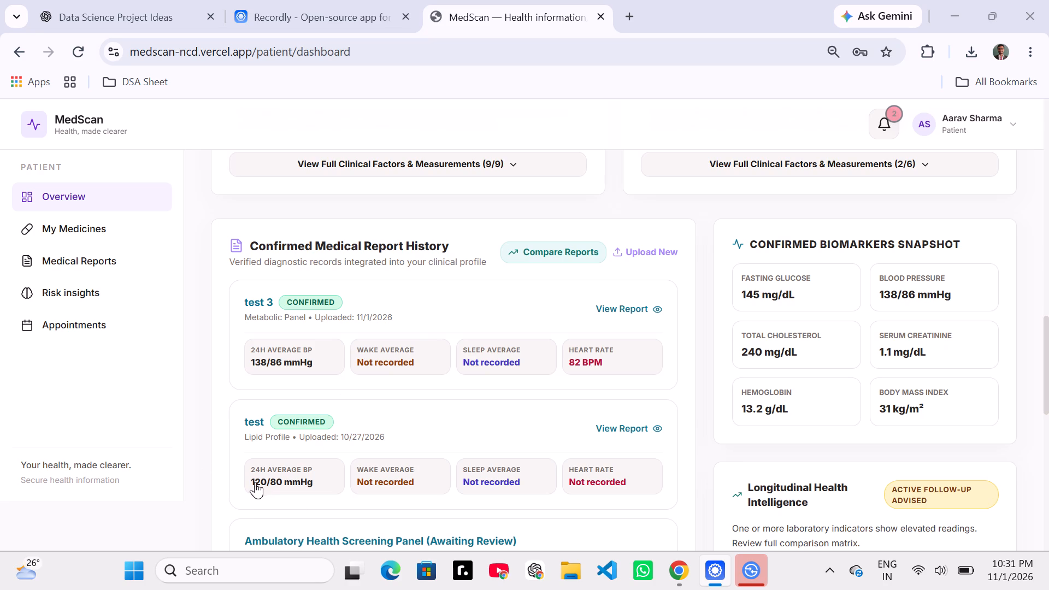
Resume the demo recording with Recordly's floating control.
click(254, 482)
Browse the dashboard from the risk cards through the Confirmed Medical Report History and Longitudinal Health Intelligence sections.
scroll(600, 255, up, 1)
scroll(683, 320, down, 1)
click(690, 334)
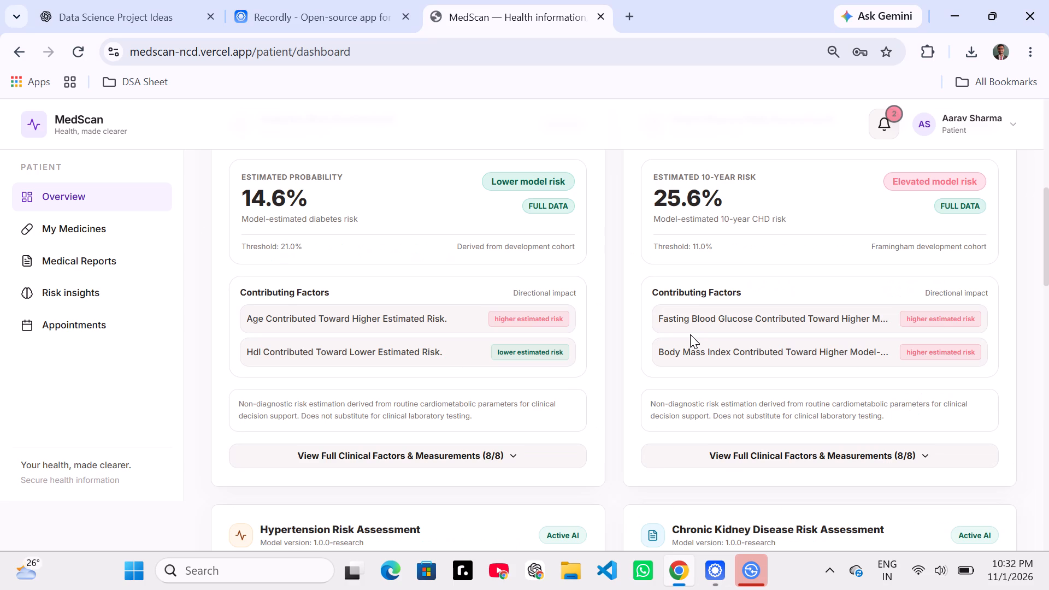
scroll(569, 304, down, 6)
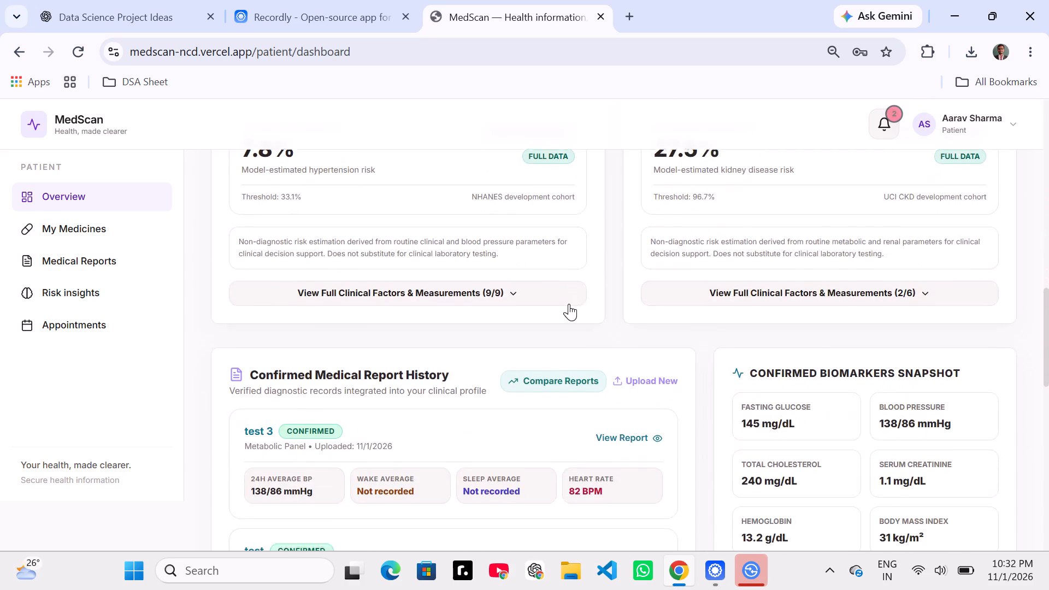
scroll(569, 304, down, 1)
scroll(625, 322, up, 2)
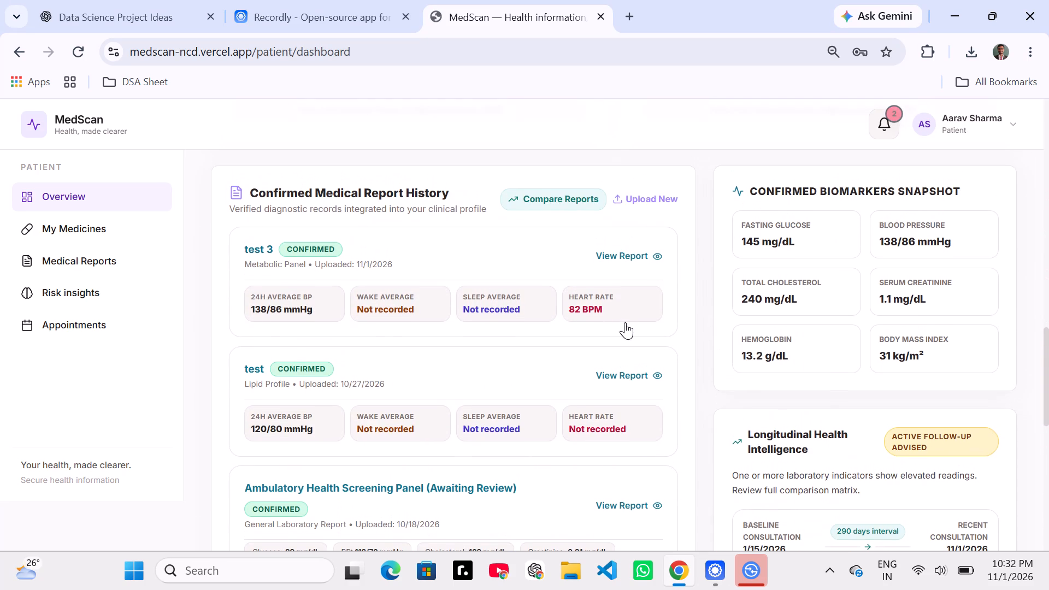
scroll(261, 268, down, 2)
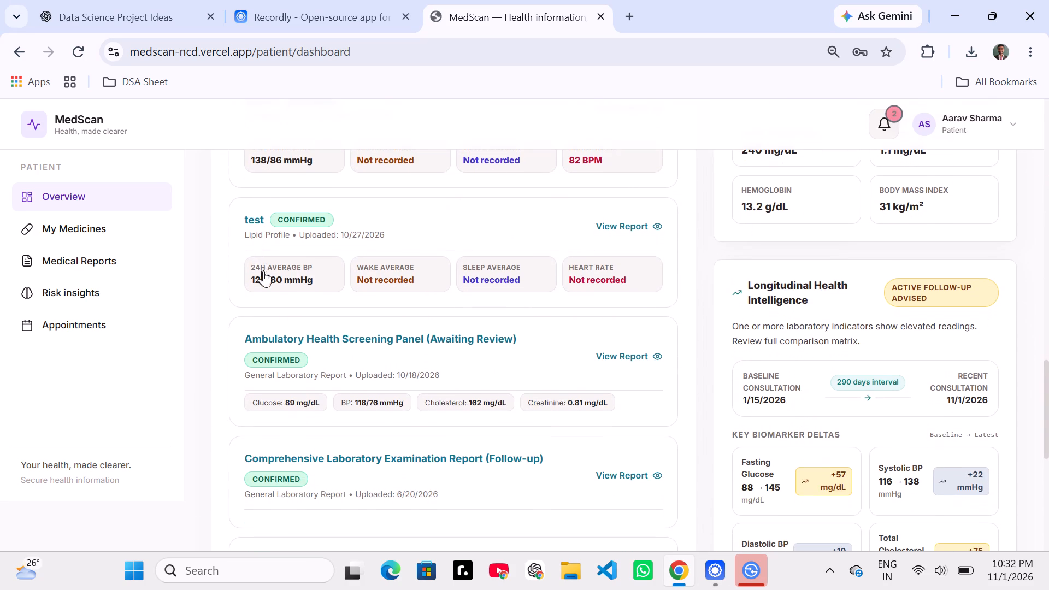
scroll(433, 358, down, 1)
scroll(523, 323, down, 1)
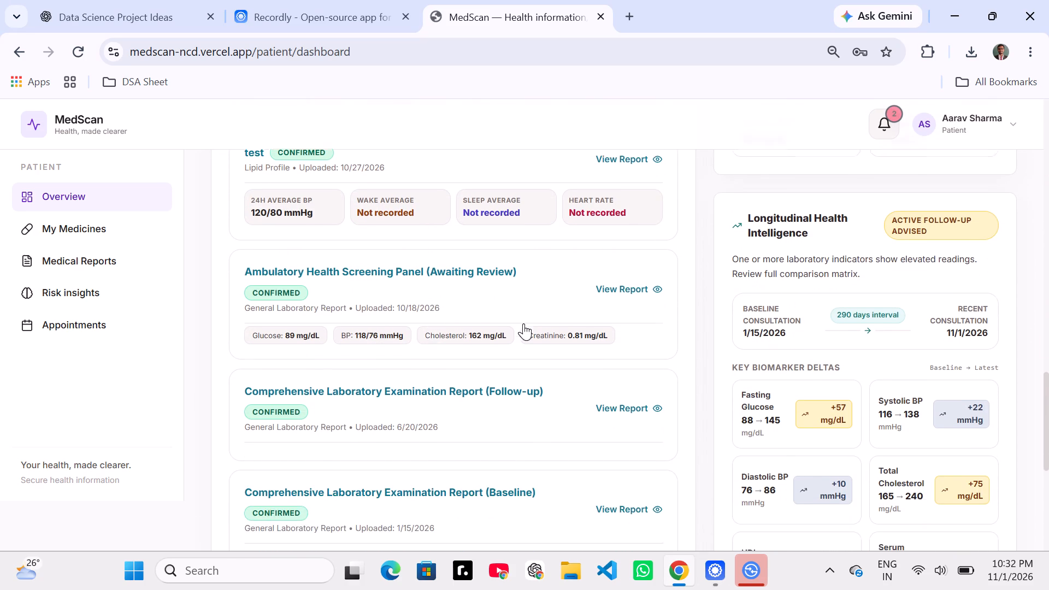
scroll(523, 323, down, 1)
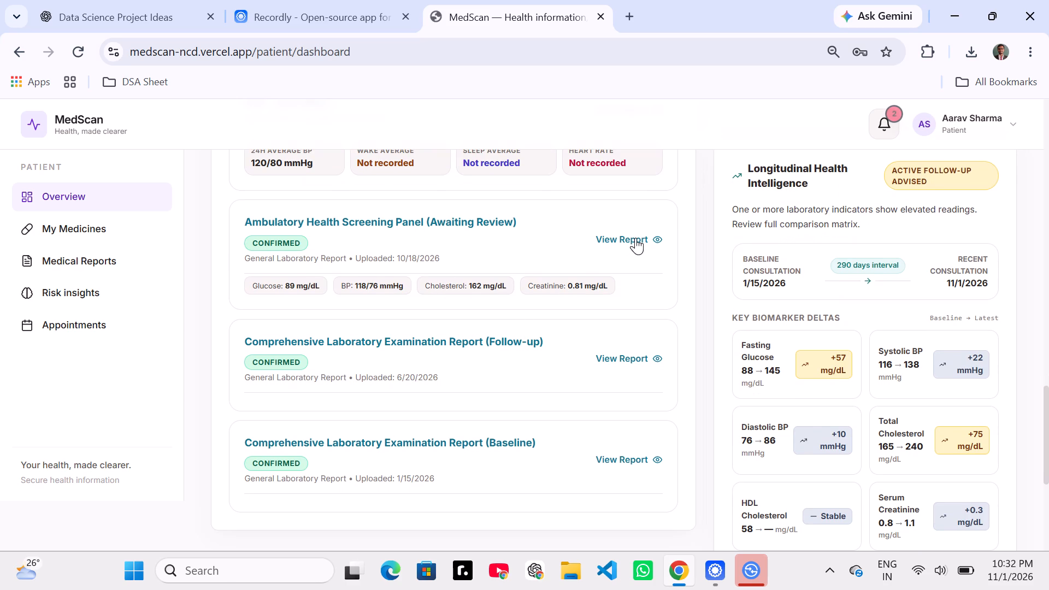
View the Ambulatory Health Screening Panel report and its stored PDF in a browser tab, returning to the dashboard with the viewer closed.
click(635, 238)
scroll(574, 343, down, 5)
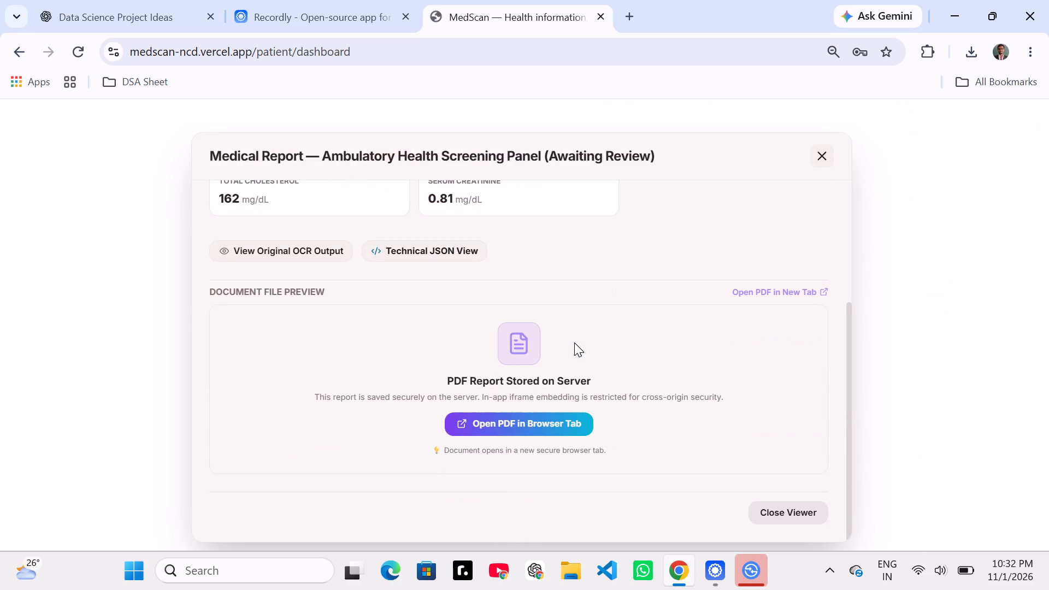
click(524, 422)
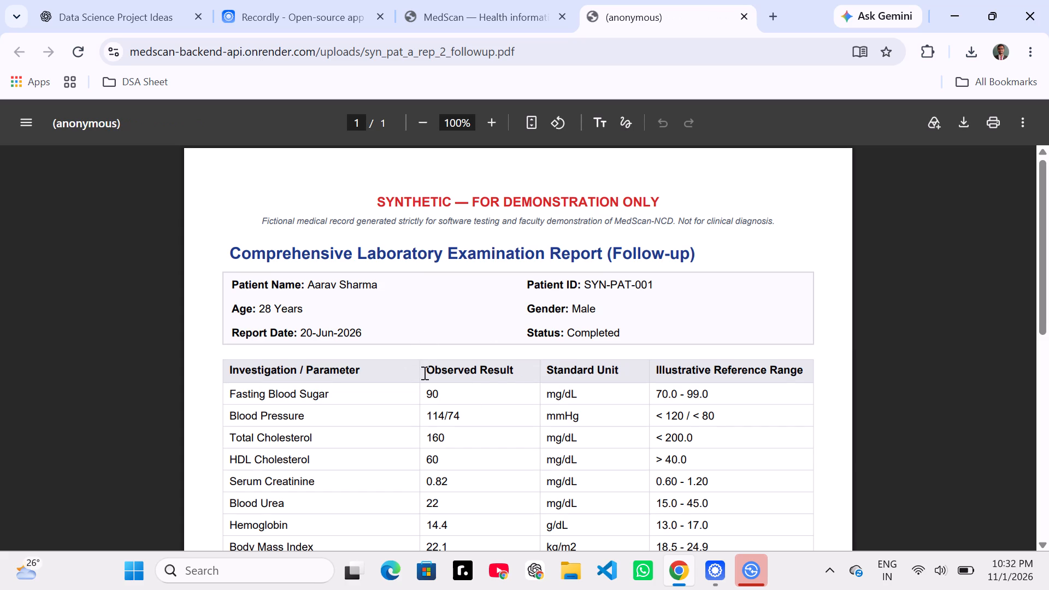
scroll(423, 373, down, 4)
scroll(423, 373, up, 3)
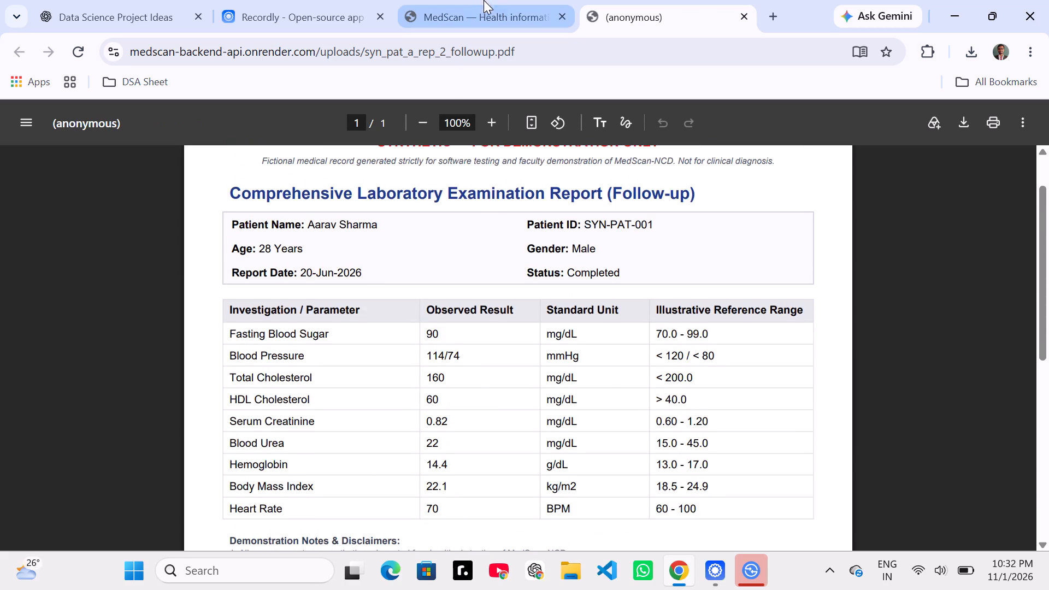
click(491, 0)
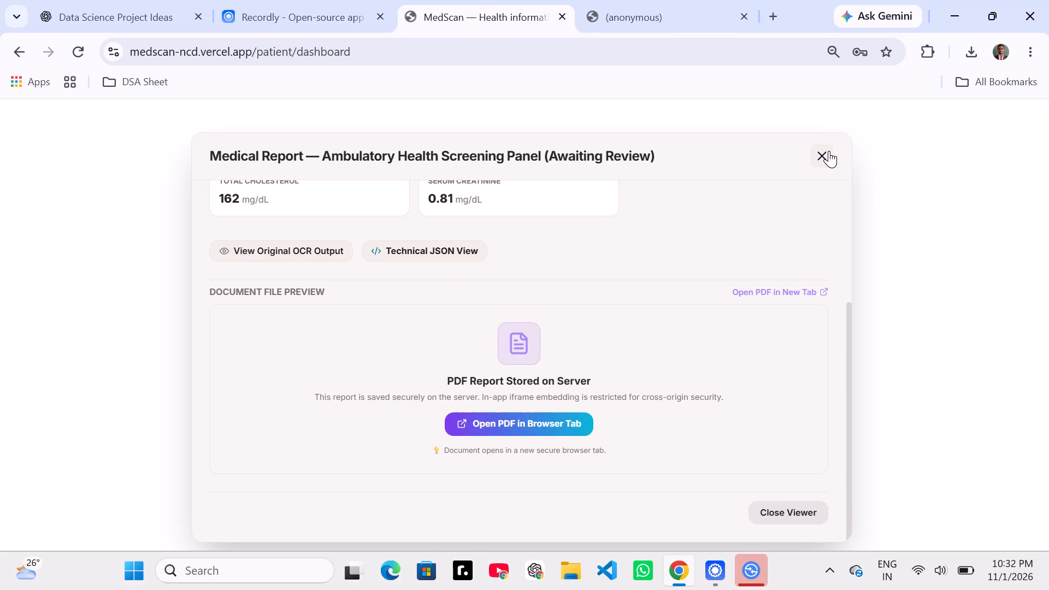
click(822, 156)
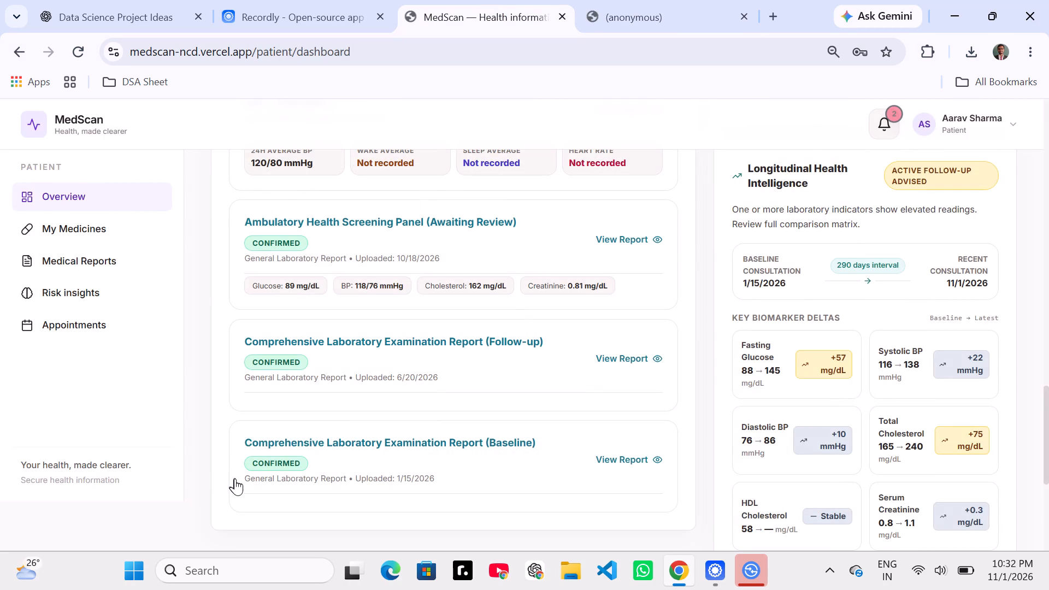
Pause the demo recording again with Recordly's floating control.
click(237, 479)
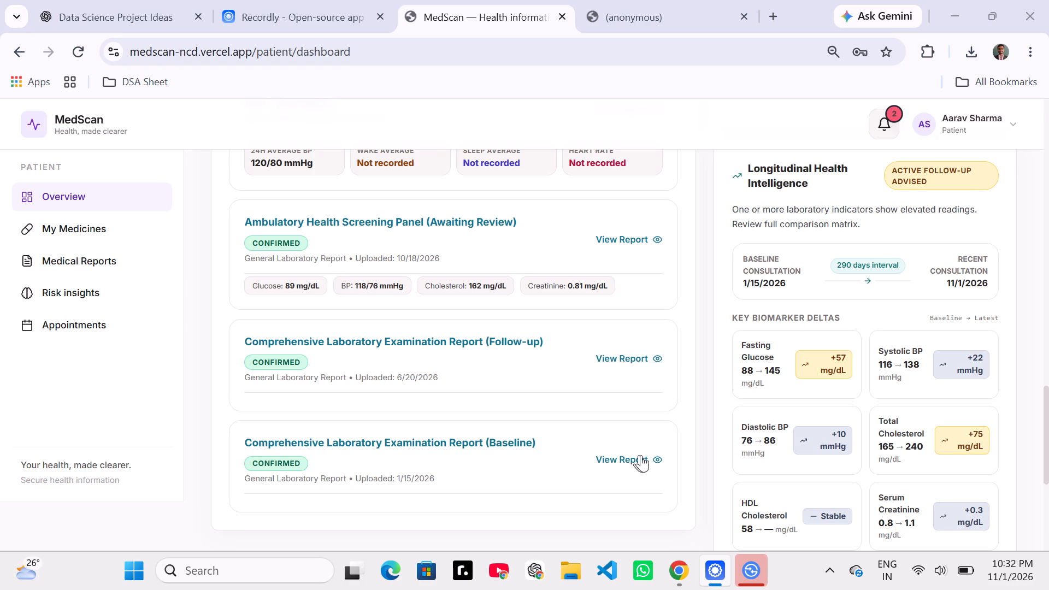
Resume the demo recording with Recordly's floating control.
click(249, 480)
Highlight the Longitudinal Health Intelligence heading on the dashboard and open the full longitudinal comparison matrix.
scroll(699, 333, up, 1)
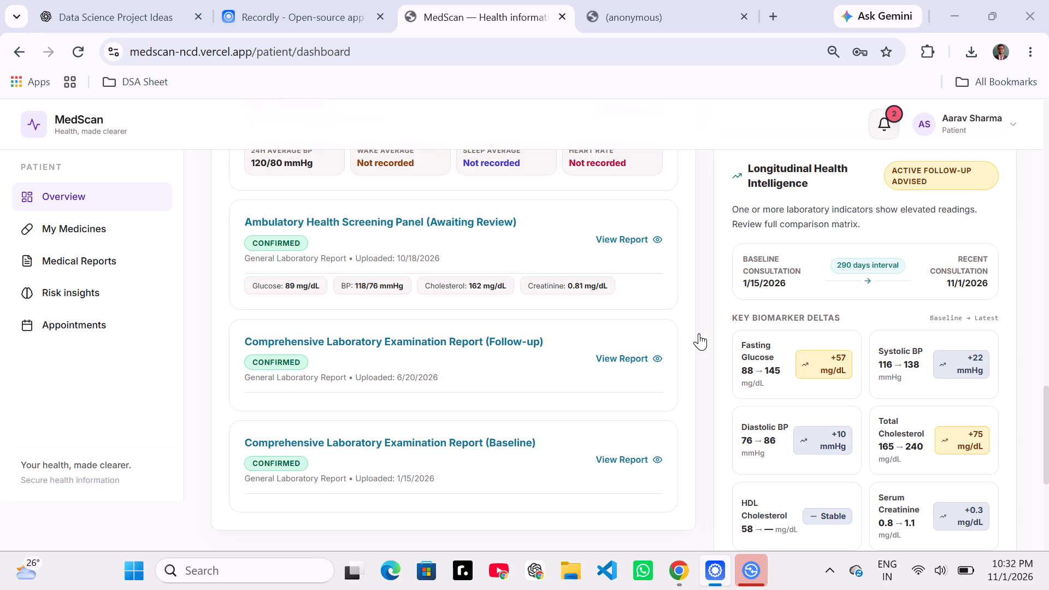
click(699, 333)
scroll(699, 333, down, 4)
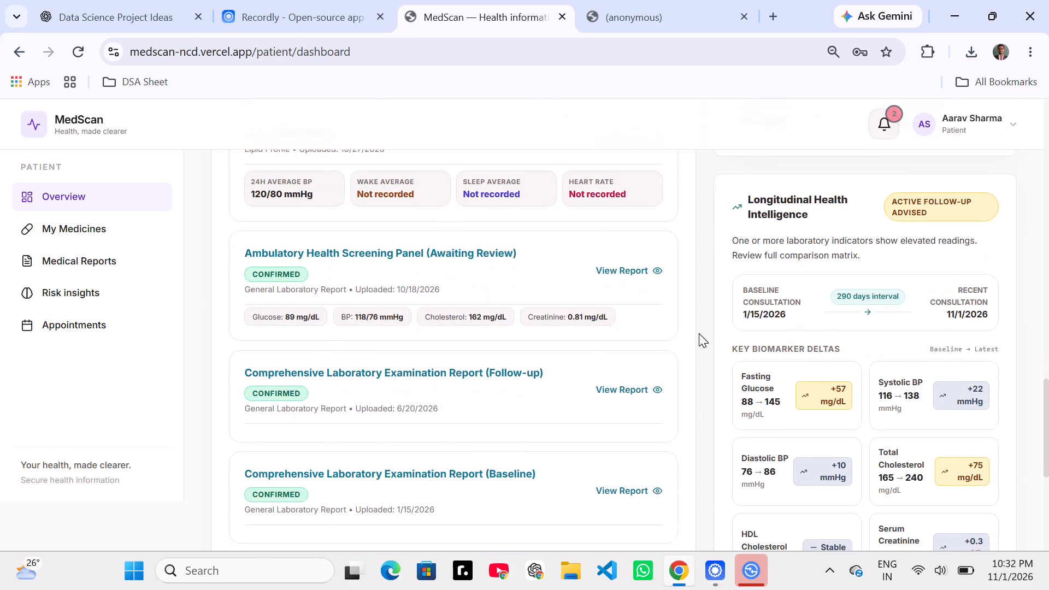
drag(745, 200, 803, 214)
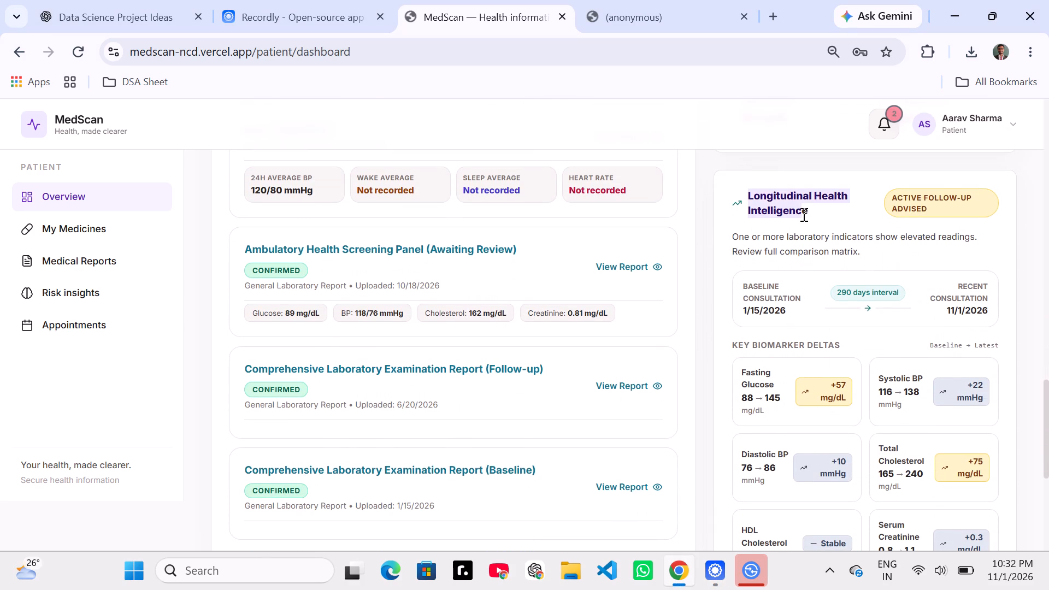
drag(803, 214, 809, 214)
click(809, 214)
scroll(809, 214, down, 2)
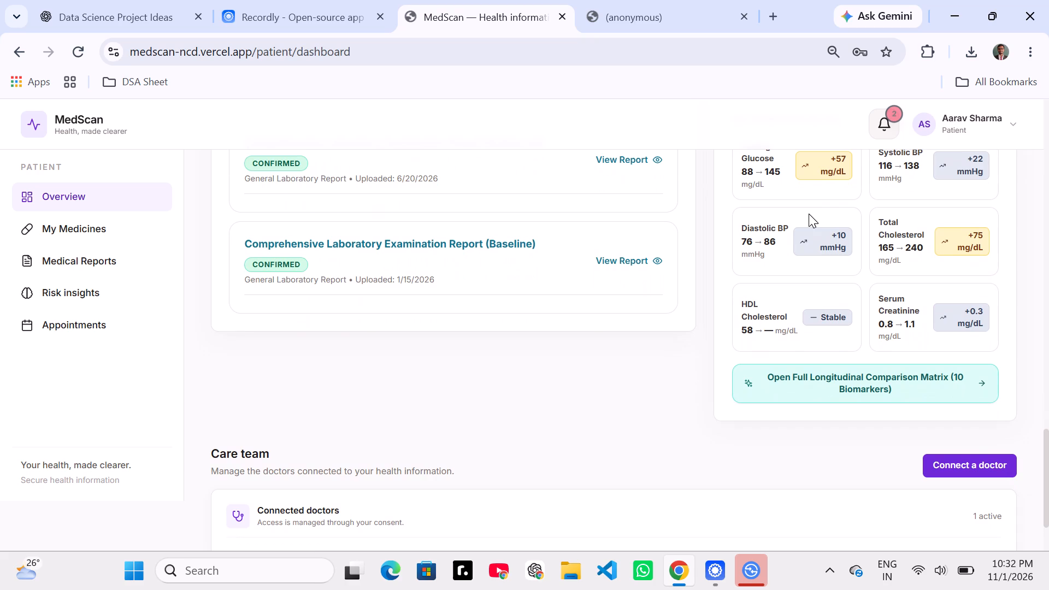
click(930, 379)
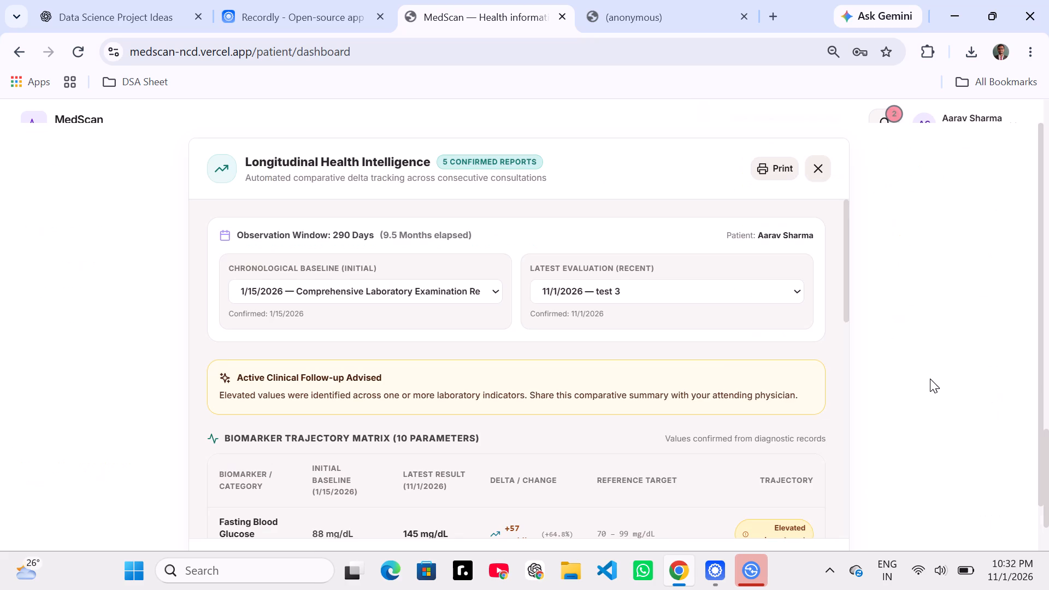
Show the report choices for the baseline and latest evaluation, keeping the 1/15/2026 baseline report and 11/1/2026 test 3.
scroll(567, 345, down, 1)
scroll(567, 345, up, 1)
click(484, 297)
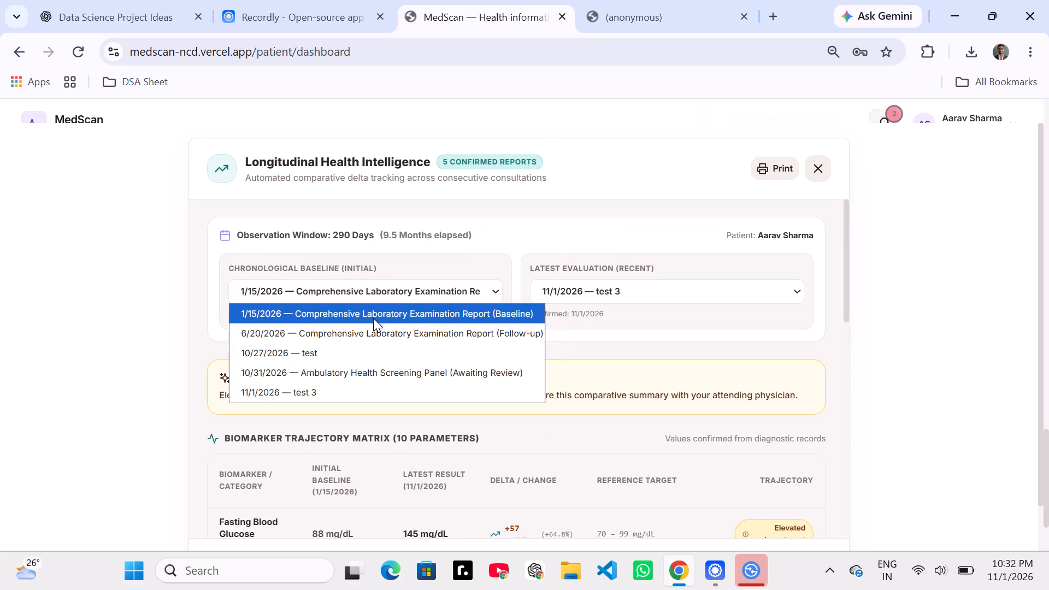
click(374, 314)
click(579, 285)
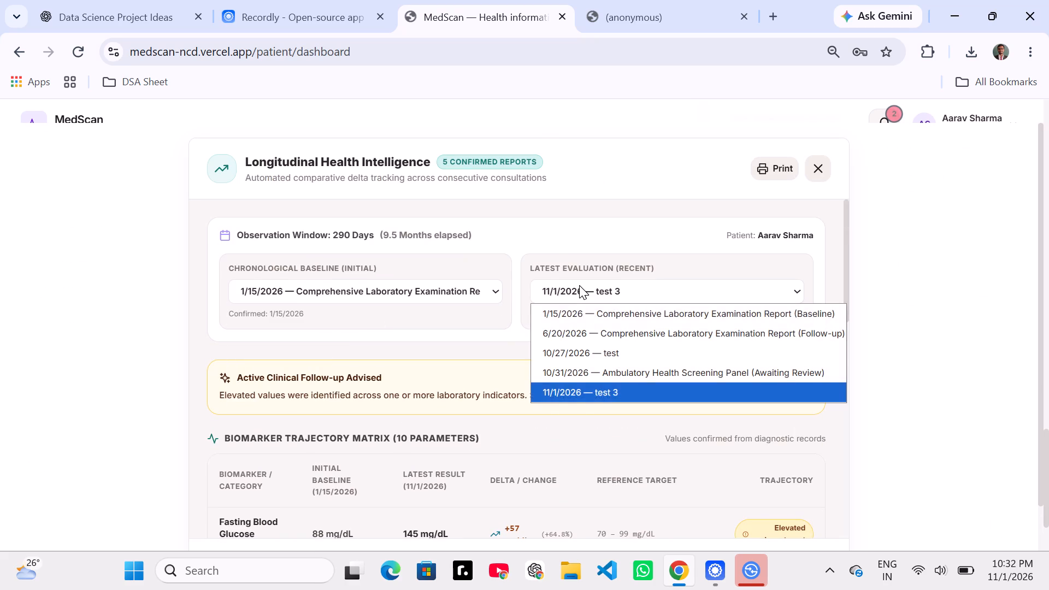
click(913, 266)
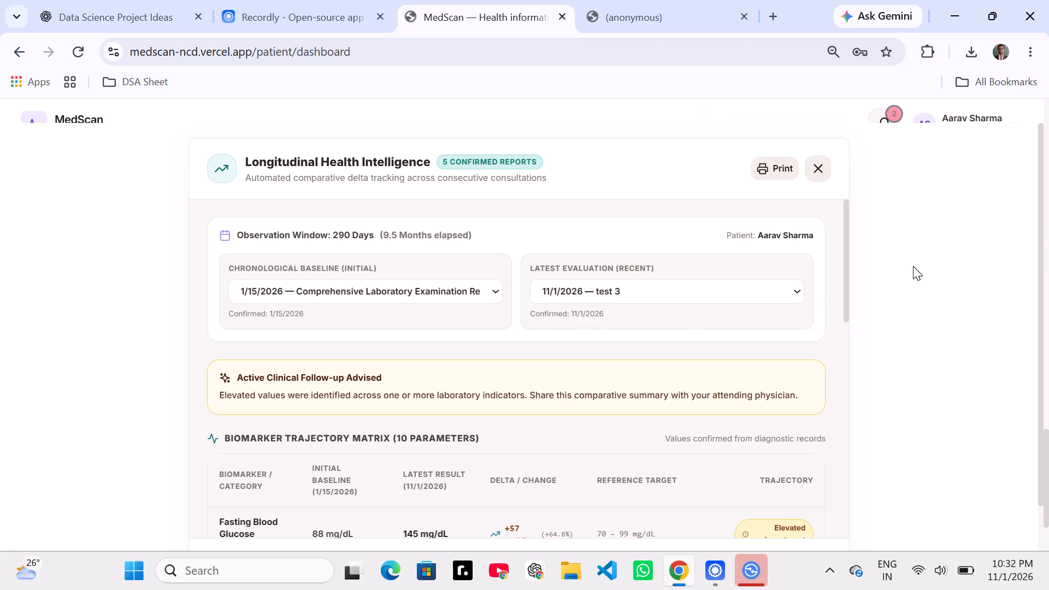
Go through the whole Biomarker Trajectory Matrix, highlighting the trajectory status of Fasting Blood Glucose, and return to its beginning.
scroll(643, 358, down, 3)
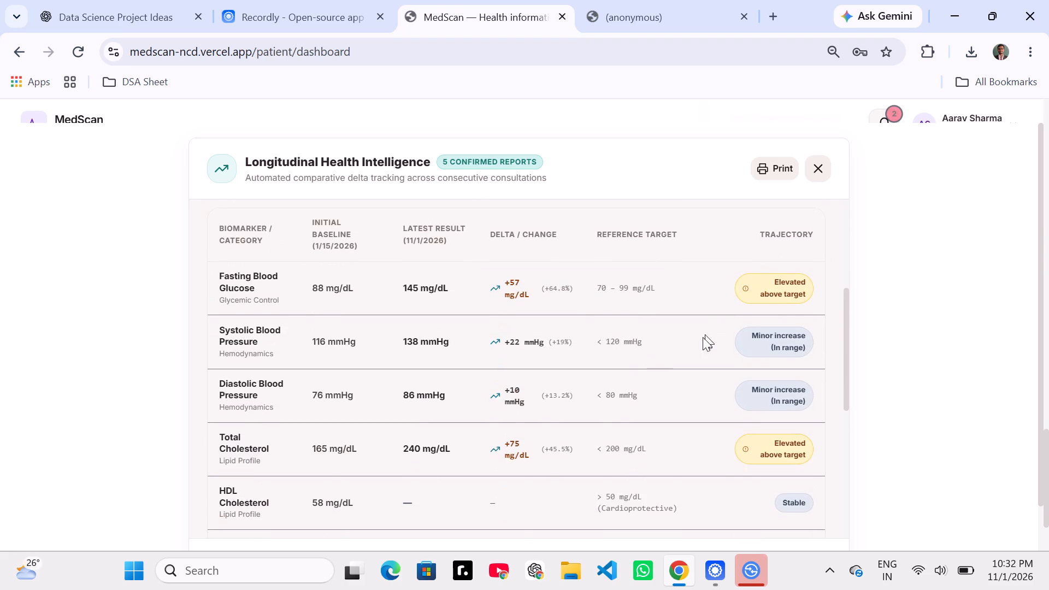
drag(741, 270, 827, 297)
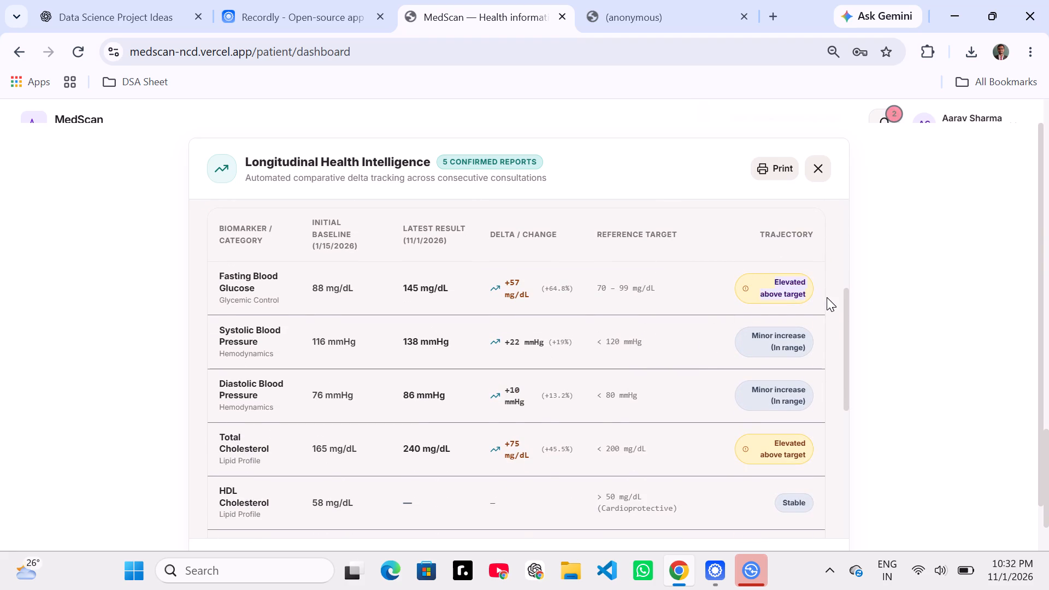
drag(827, 297, 827, 298)
click(820, 303)
scroll(820, 303, down, 2)
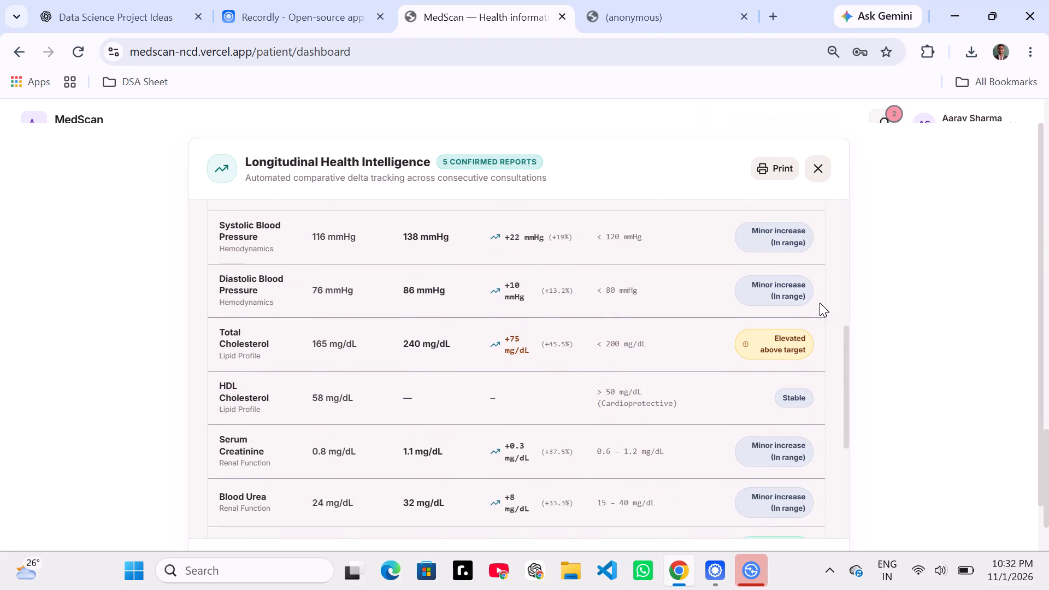
scroll(721, 348, down, 2)
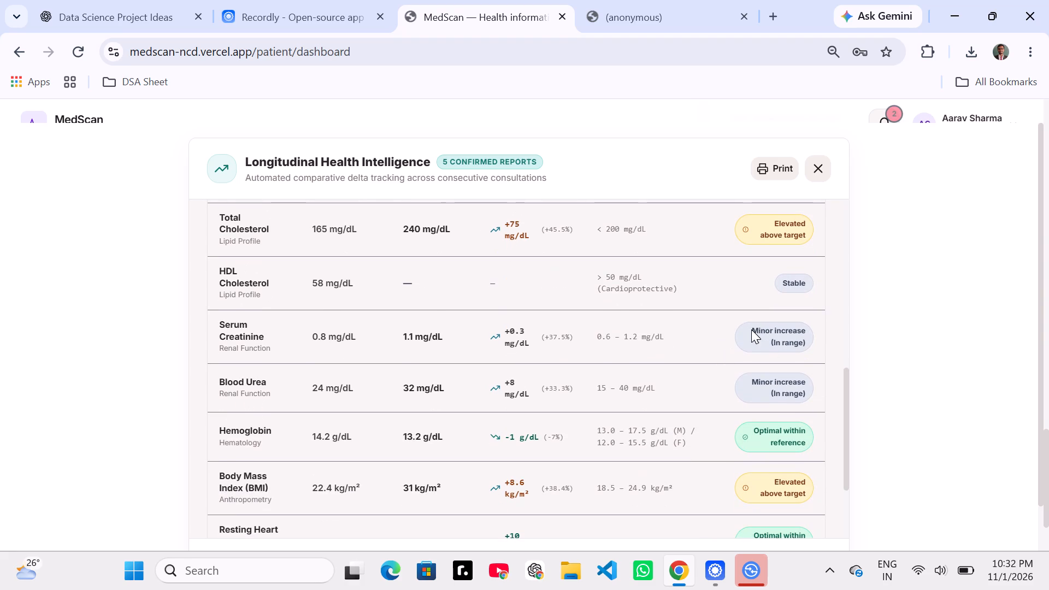
scroll(742, 335, down, 3)
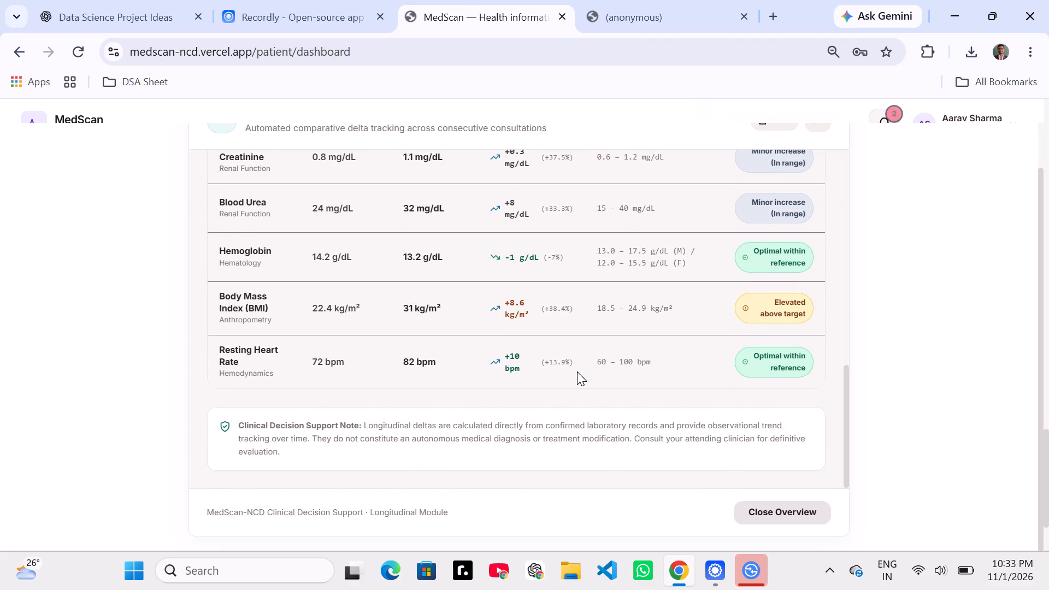
scroll(577, 371, up, 2)
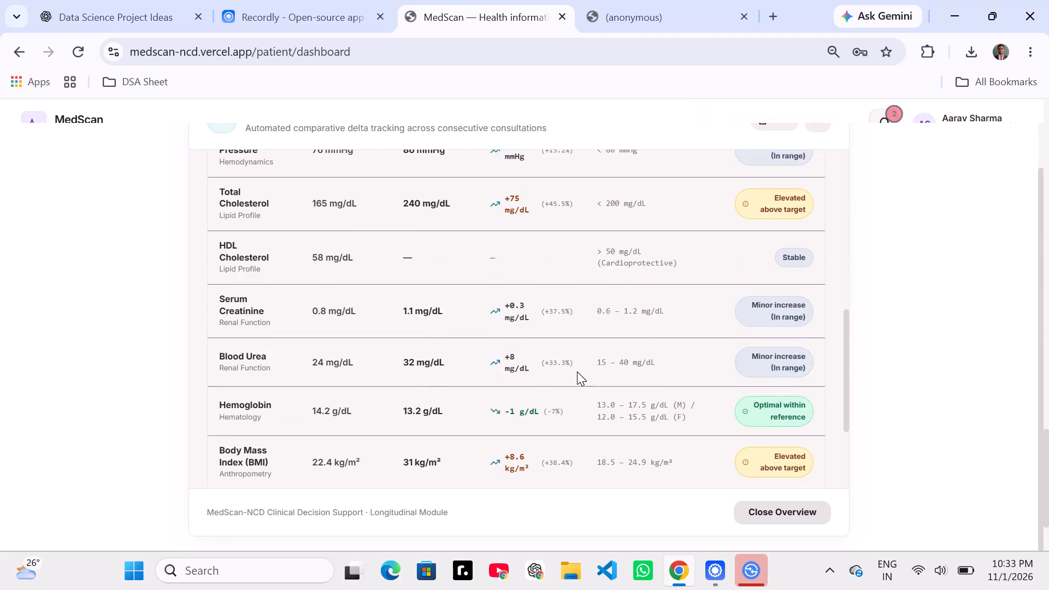
scroll(577, 371, up, 2)
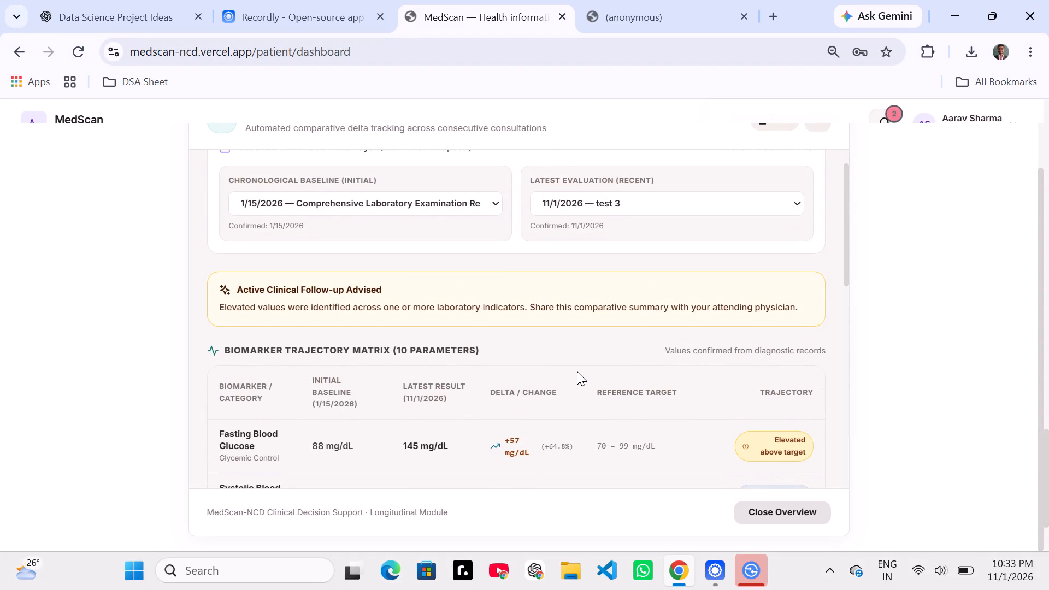
Point out the Delta / Change values, review the remaining biomarkers through the Clinical Decision Support Note, and close the overview.
scroll(511, 412, down, 2)
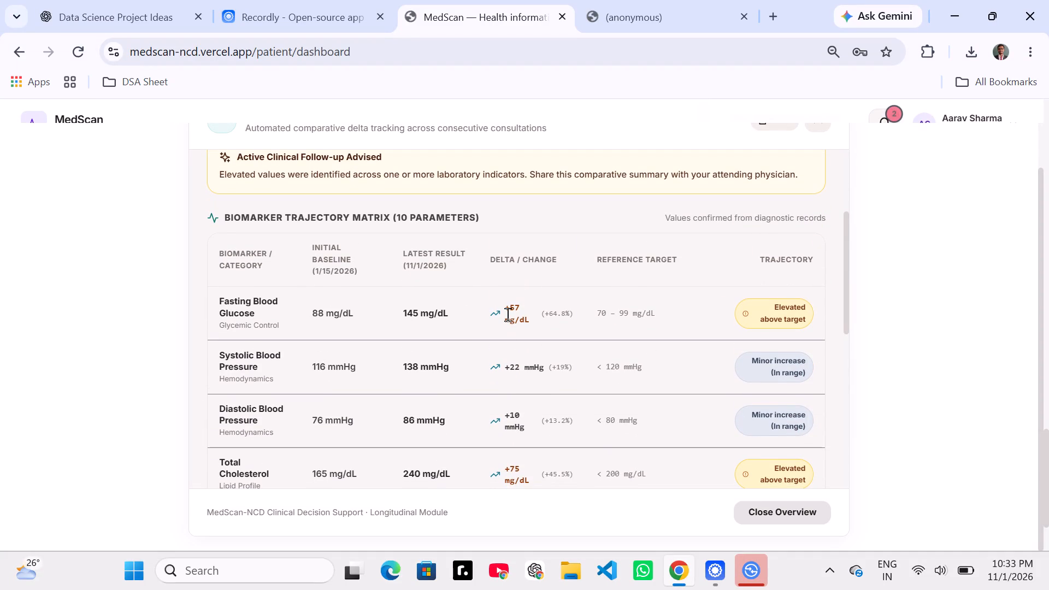
click(506, 314)
click(521, 379)
scroll(521, 379, down, 1)
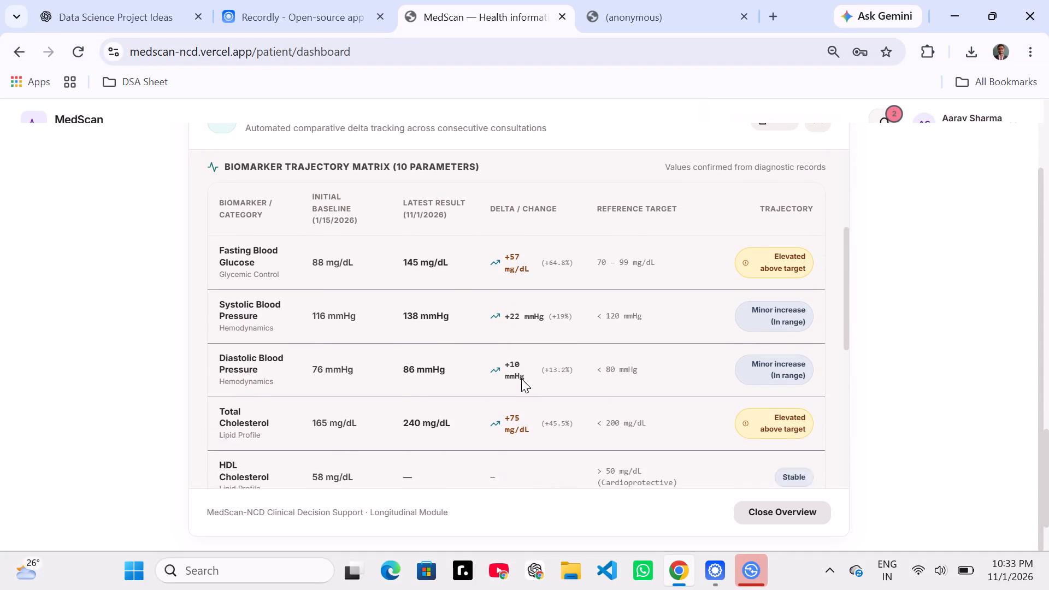
scroll(521, 379, down, 2)
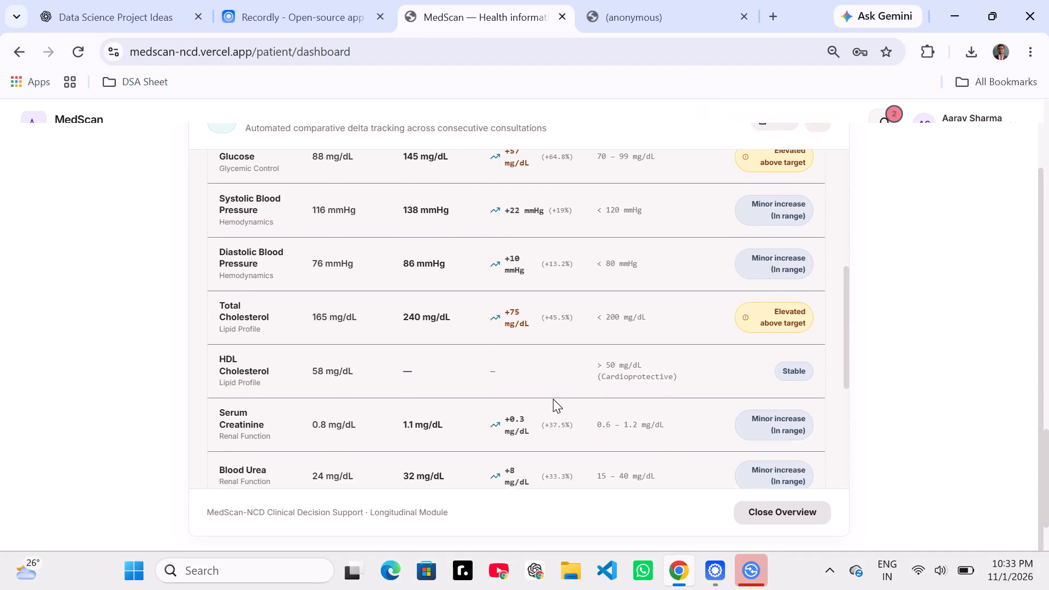
scroll(553, 399, down, 3)
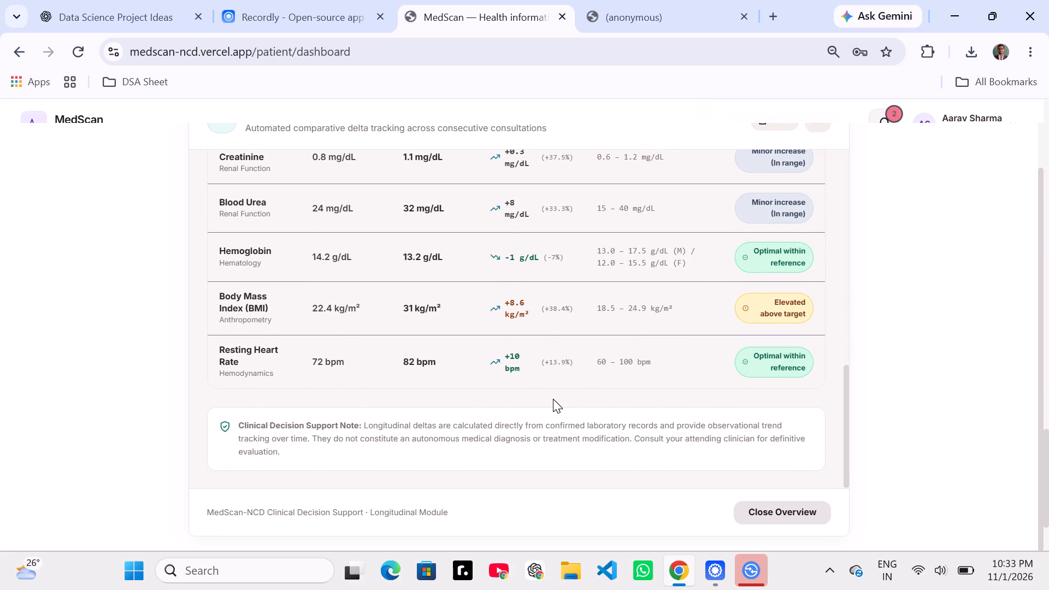
click(769, 503)
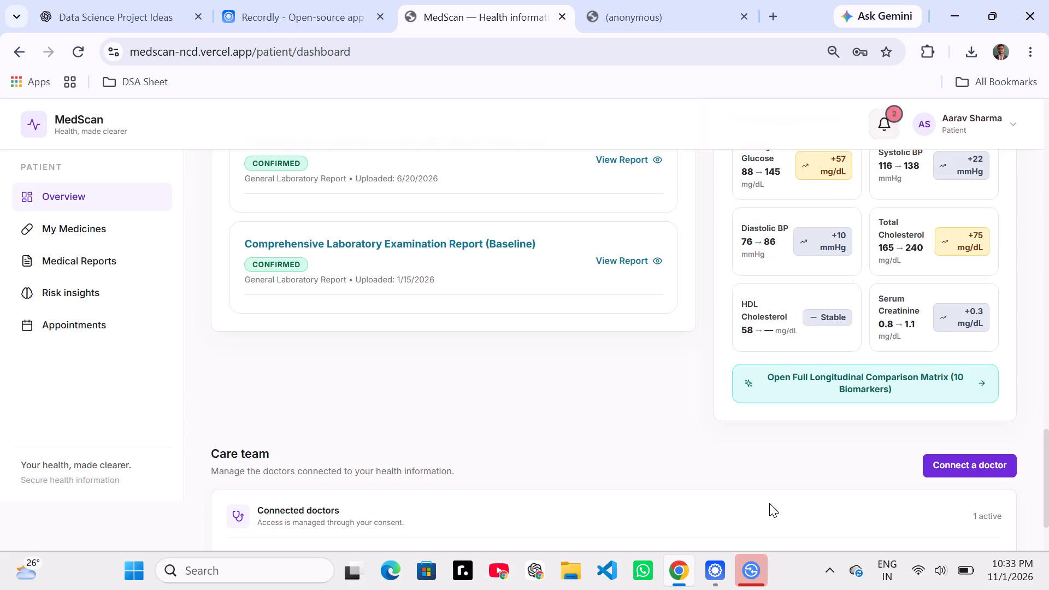
Pause the demo recording with Recordly's floating control.
scroll(681, 464, up, 2)
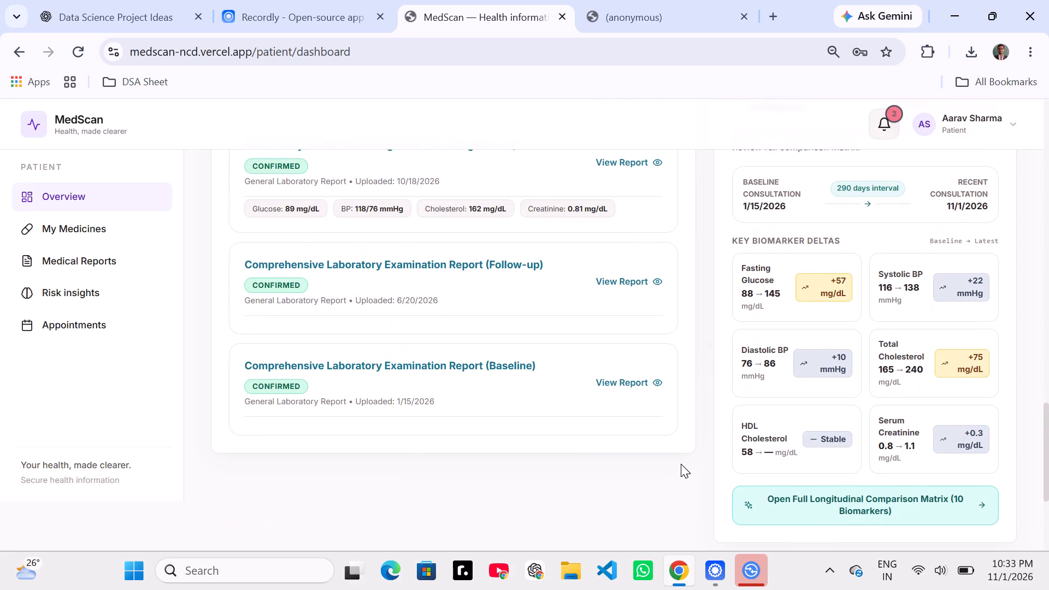
click(244, 477)
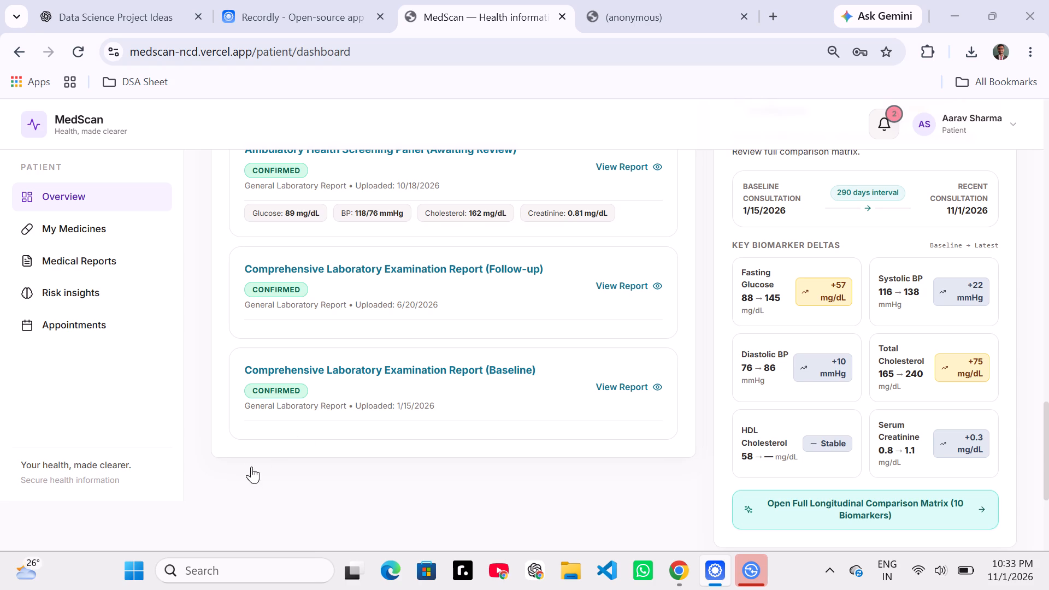
Resume the demo recording with Recordly's floating control.
click(249, 481)
From the Care team section, start connecting a doctor, generate an In-Clinic Consultation Code and copy it.
scroll(557, 476, down, 4)
click(673, 461)
scroll(673, 461, down, 2)
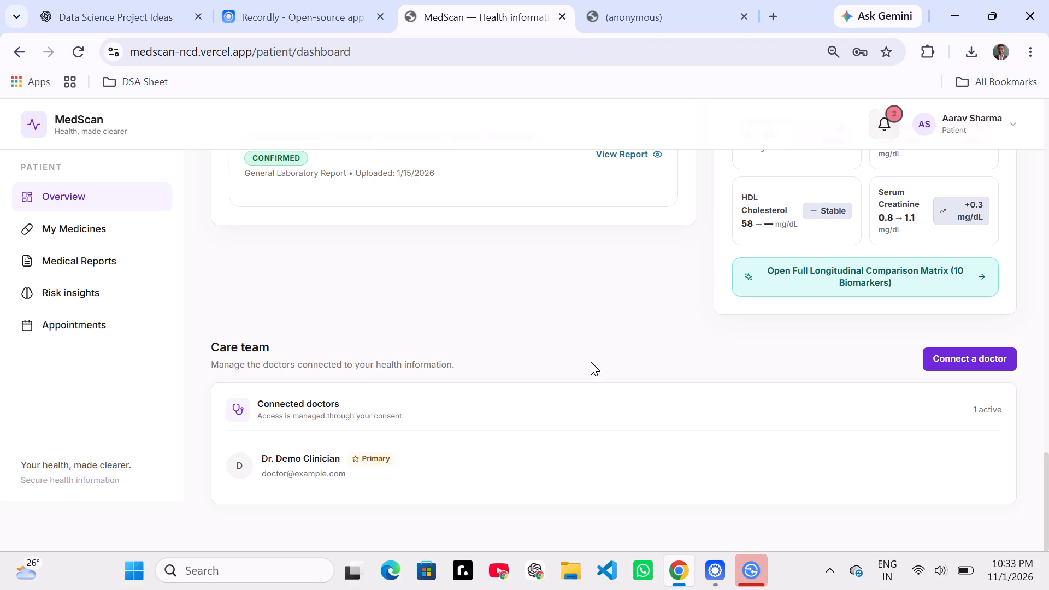
click(965, 362)
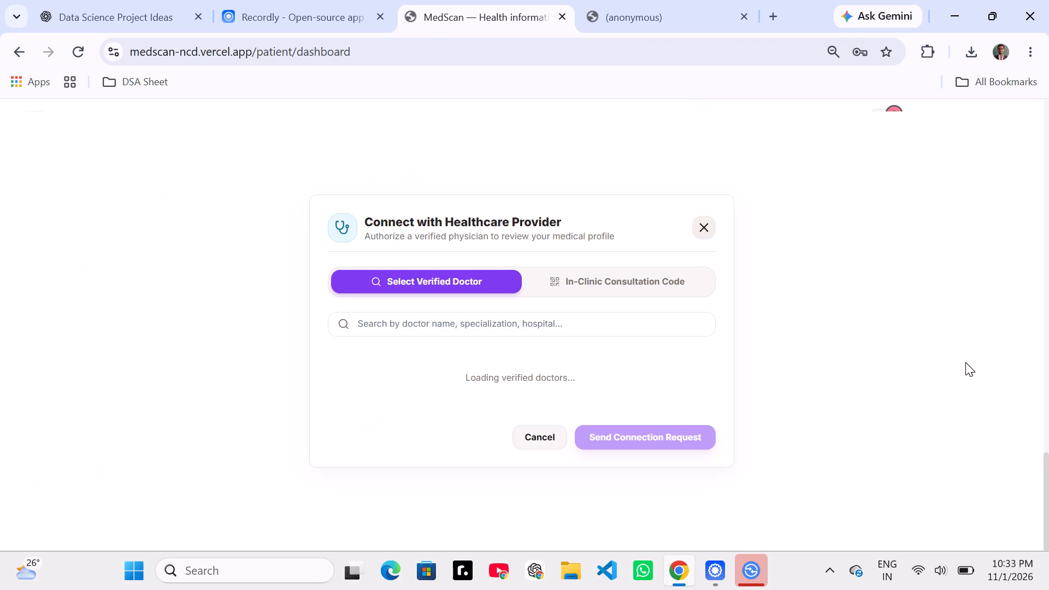
click(591, 281)
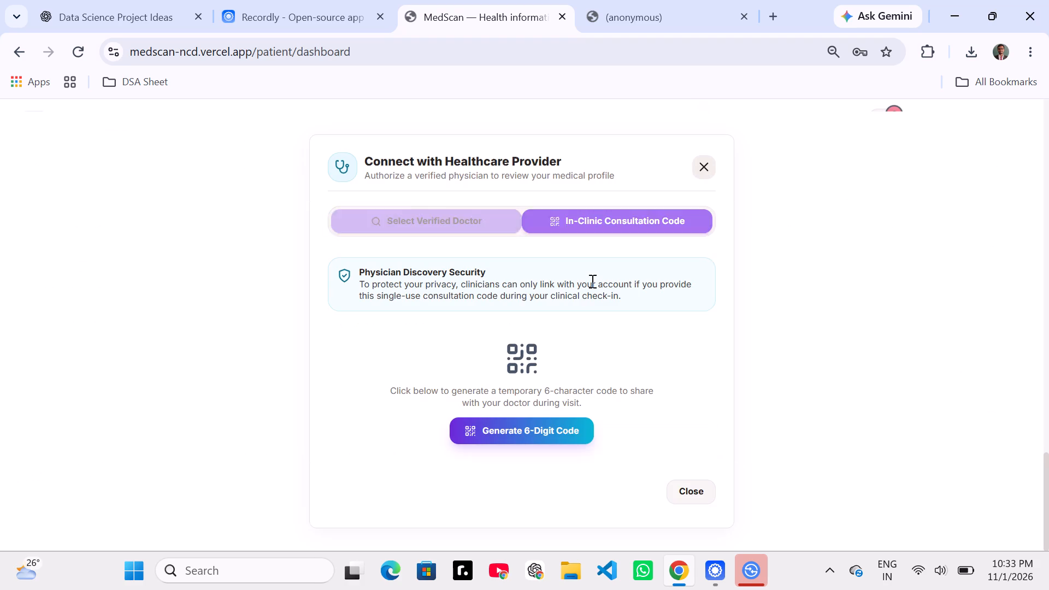
click(516, 433)
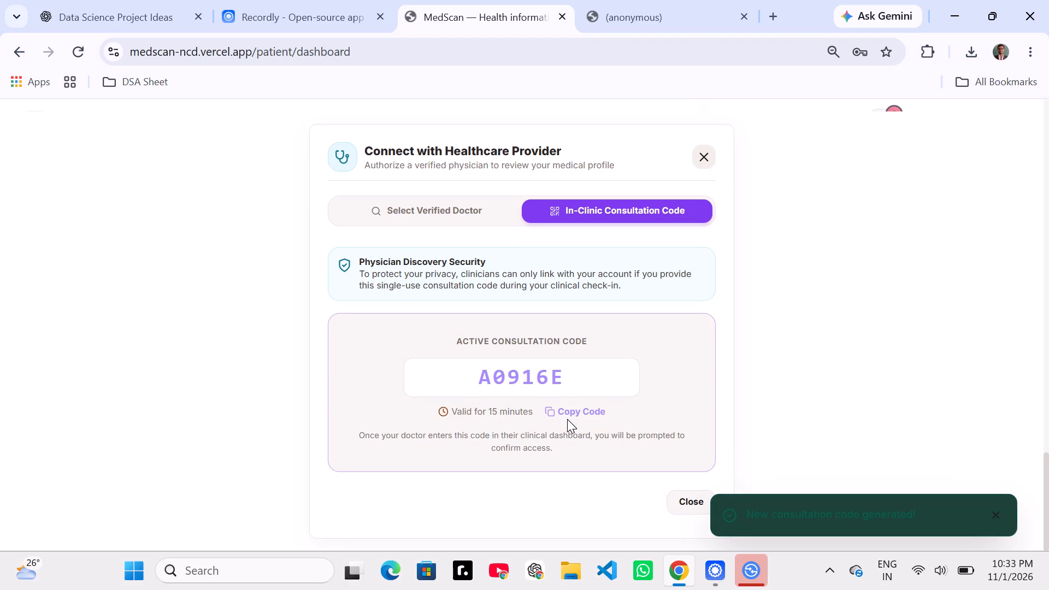
click(557, 410)
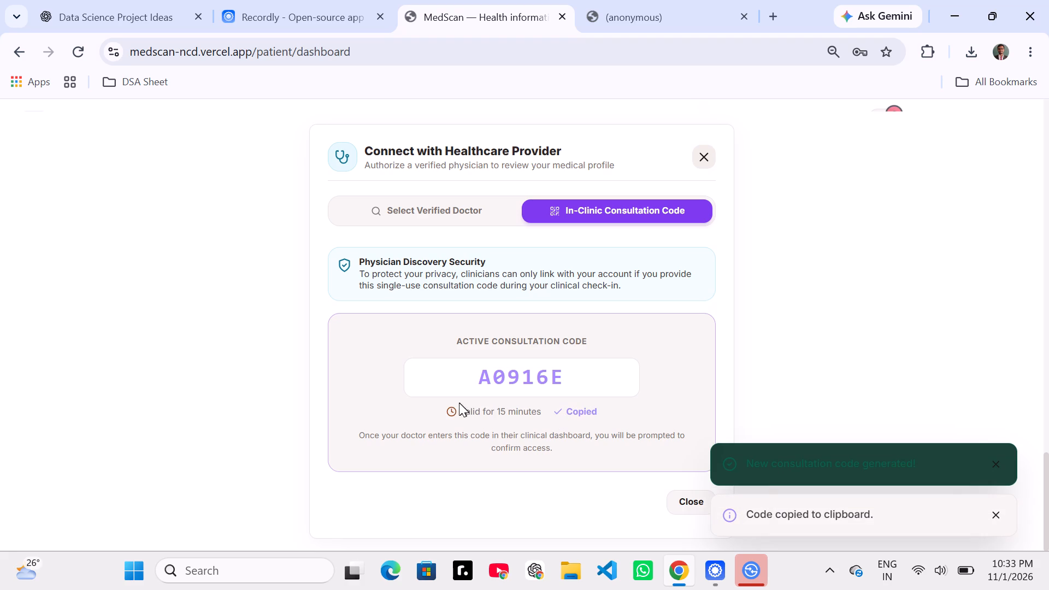
Highlight the consultation code's validity period and close the Connect with Healthcare Provider dialog.
drag(452, 405, 543, 410)
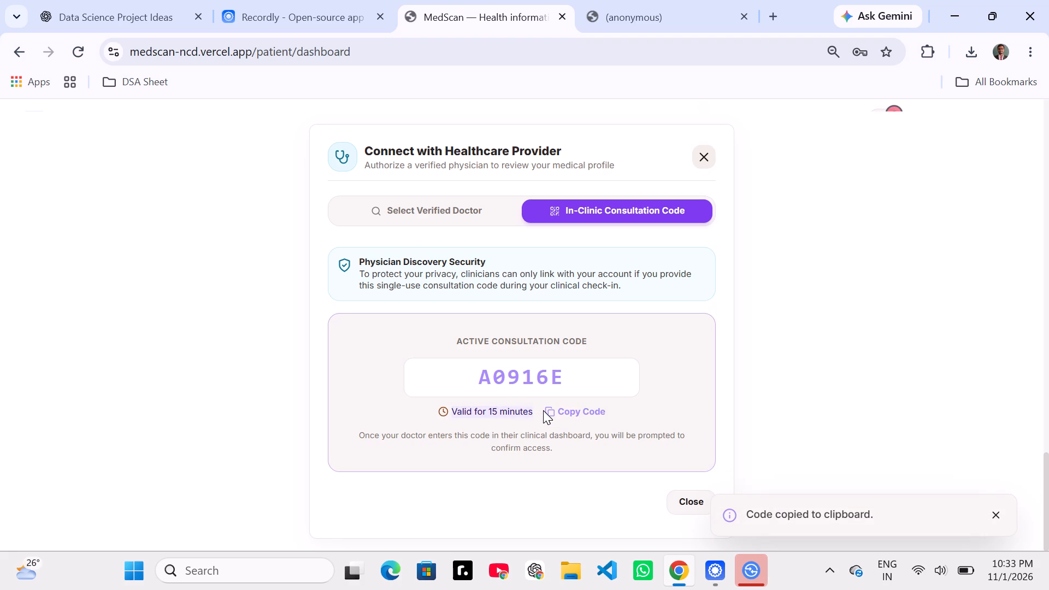
click(543, 410)
scroll(675, 378, down, 1)
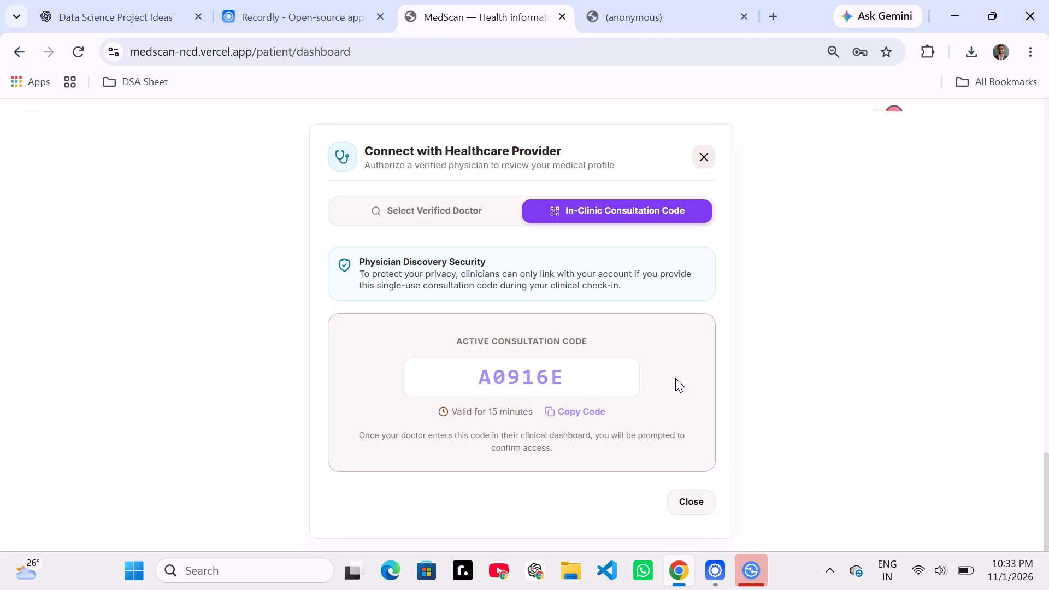
scroll(675, 378, up, 1)
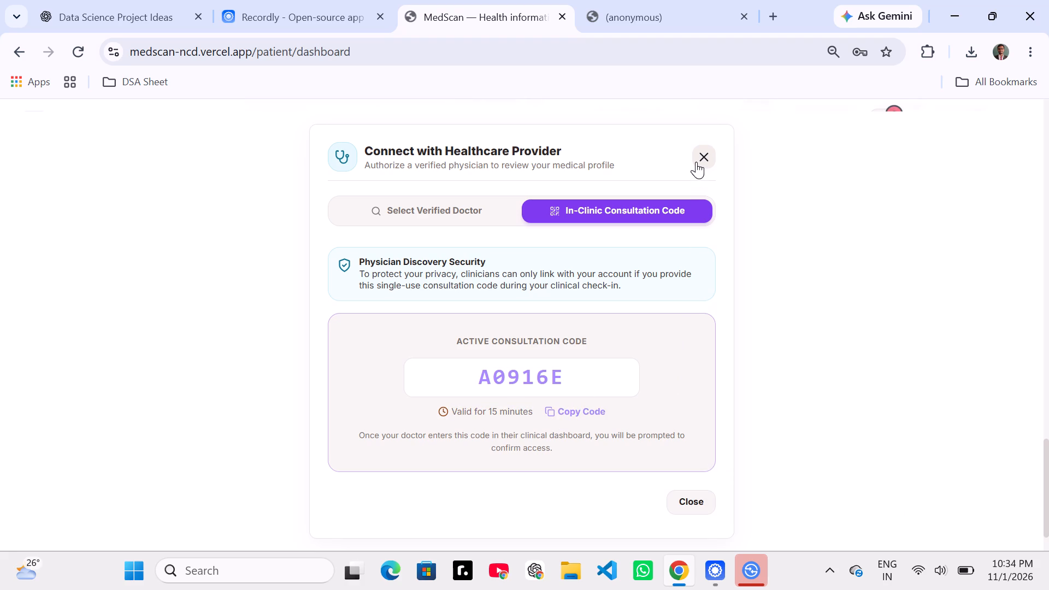
click(696, 162)
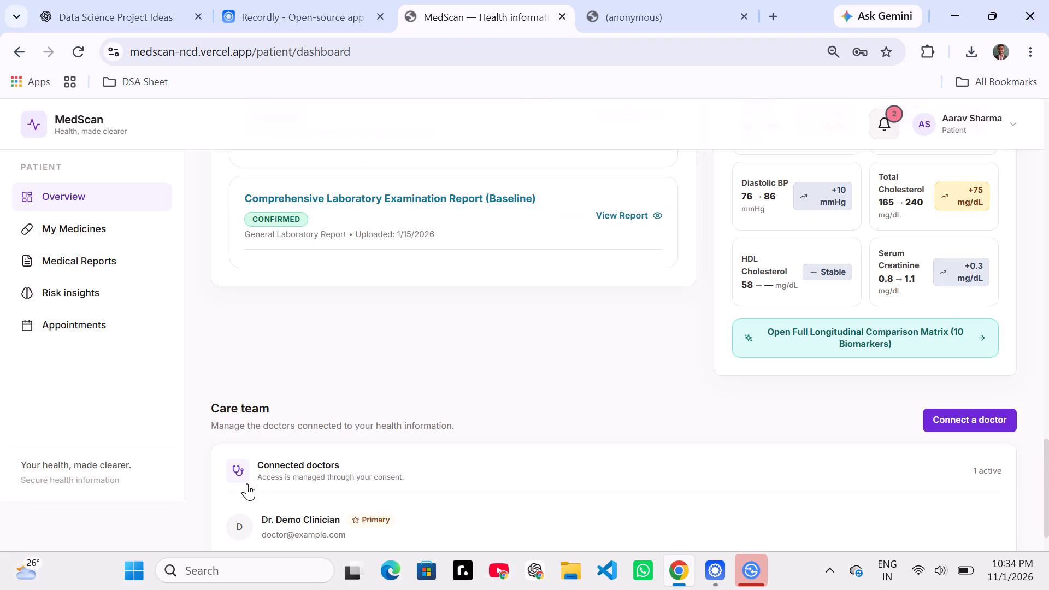
Pause the demo recording with Recordly's floating control.
click(246, 482)
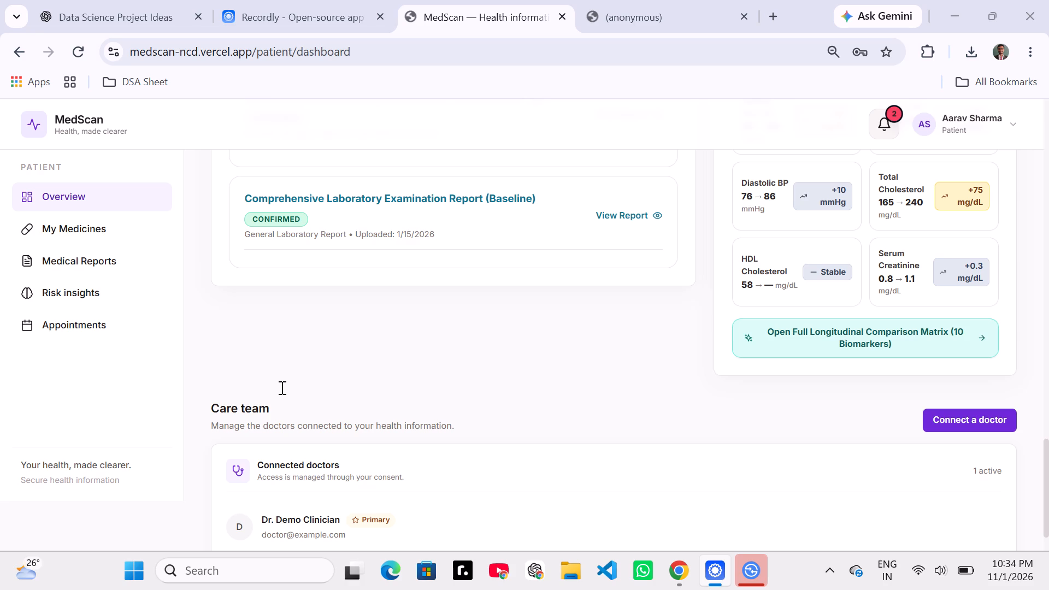
Resume the demo recording with Recordly's floating control.
click(248, 477)
Open the patient's Appointments page and show the Book an appointment form.
click(77, 324)
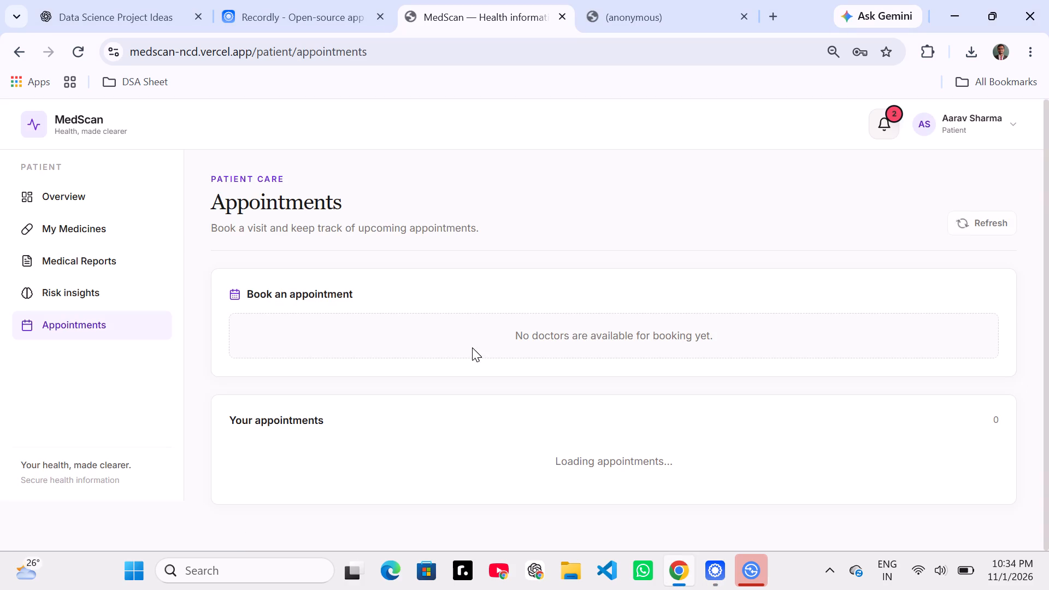
scroll(384, 331, down, 1)
scroll(289, 343, down, 1)
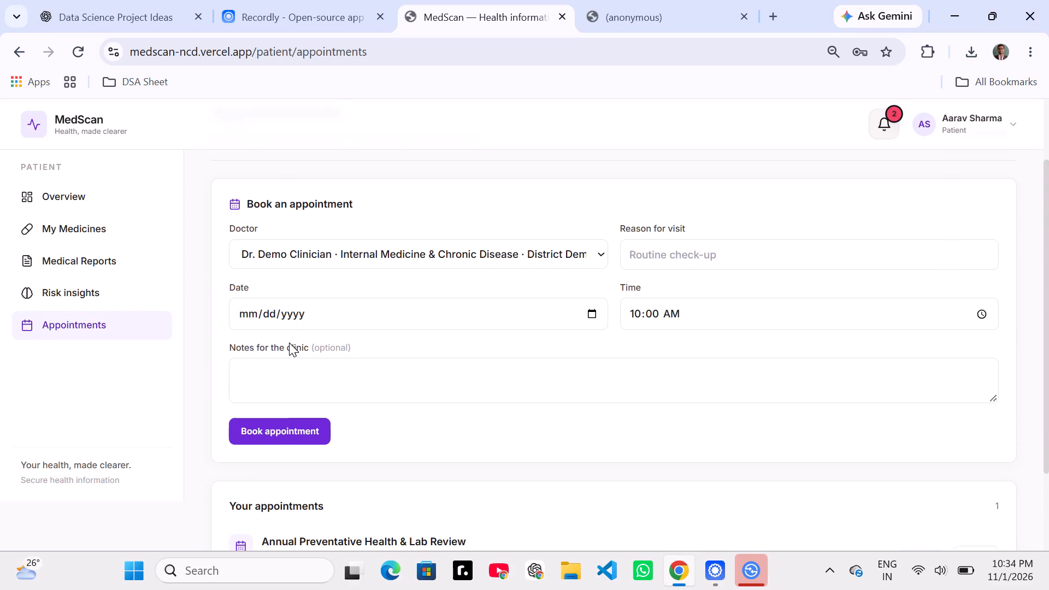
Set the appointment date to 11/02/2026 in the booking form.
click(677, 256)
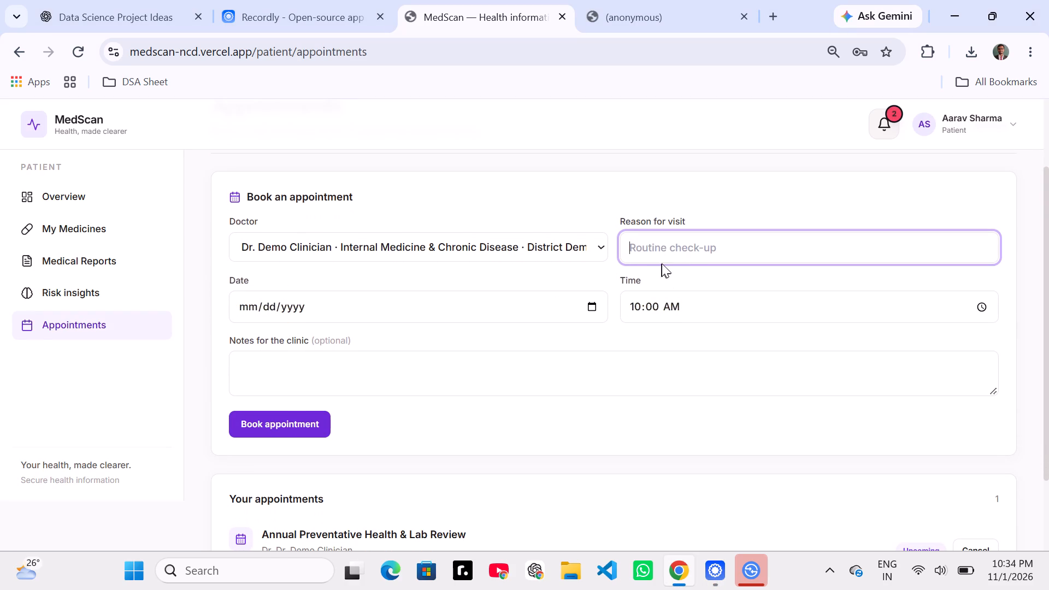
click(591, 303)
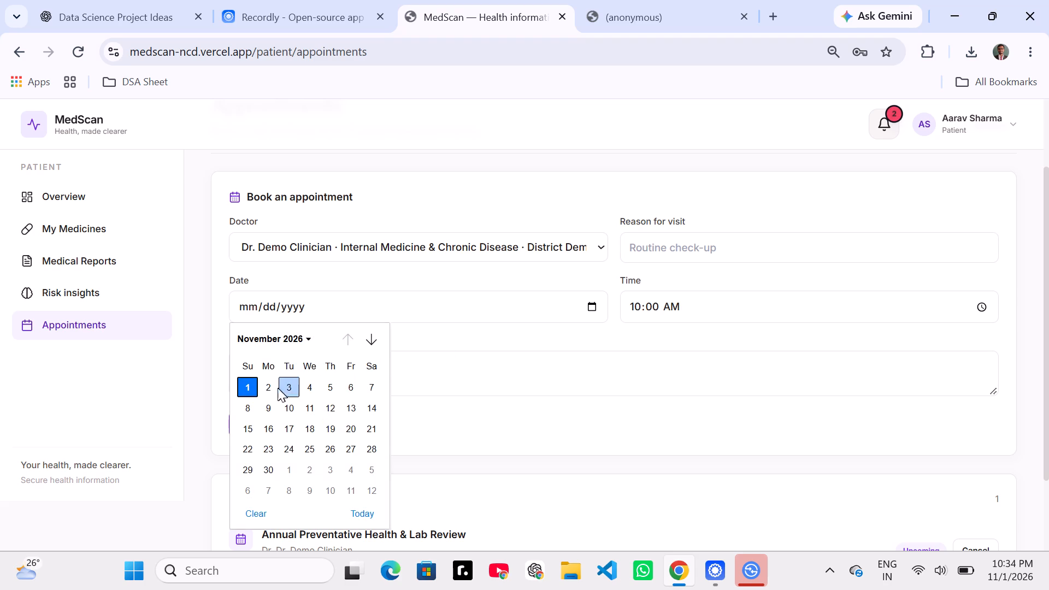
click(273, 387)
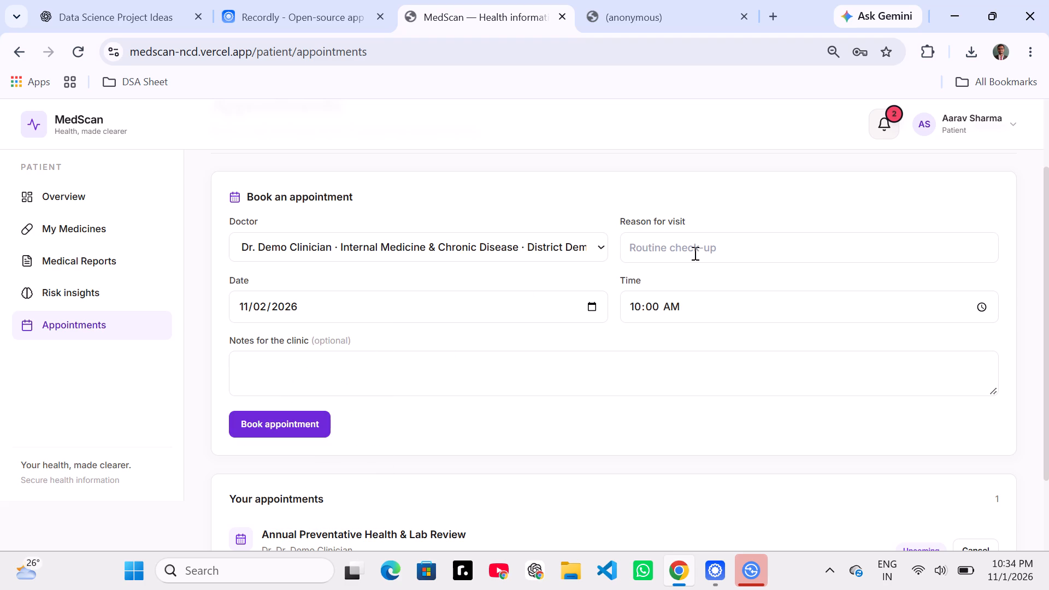
Book the appointment with Dr. Demo Clinician for 11/12/2026, entering "test" as both the reason for visit and the clinic notes.
click(598, 301)
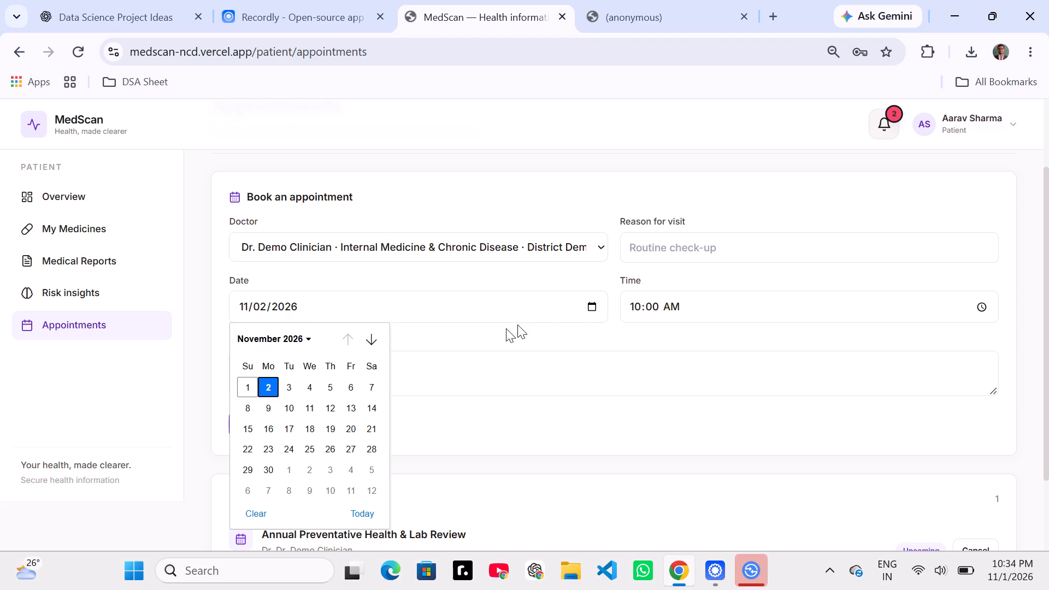
scroll(293, 404, down, 1)
click(327, 409)
click(649, 251)
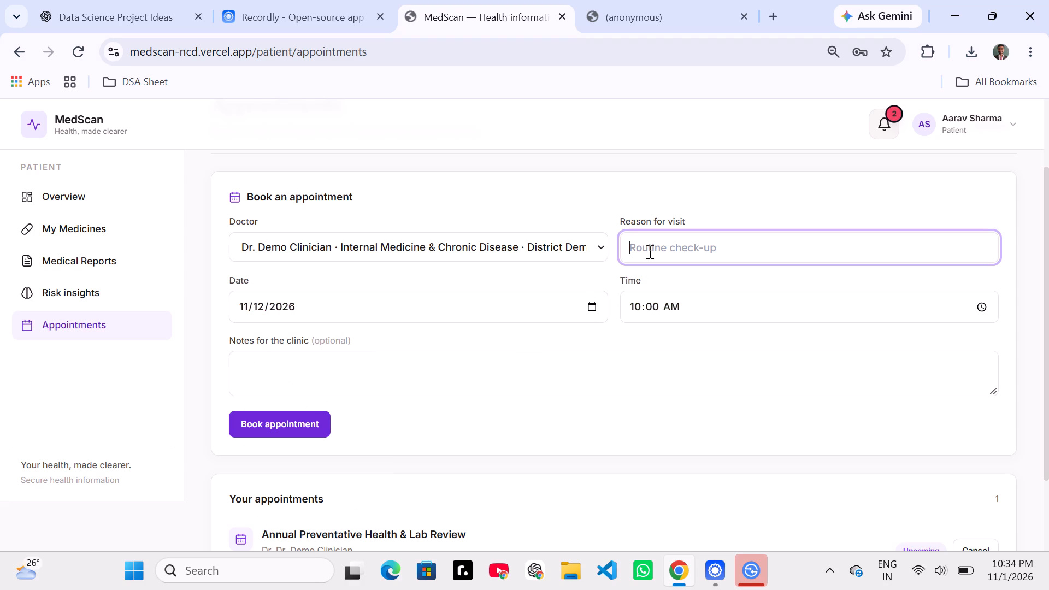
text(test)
scroll(583, 386, down, 1)
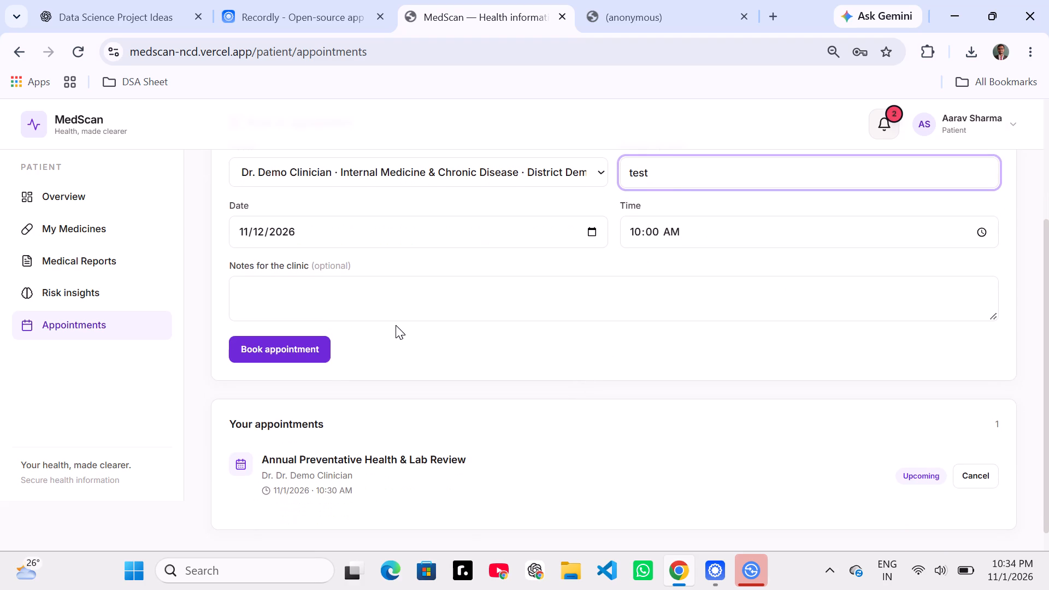
click(316, 288)
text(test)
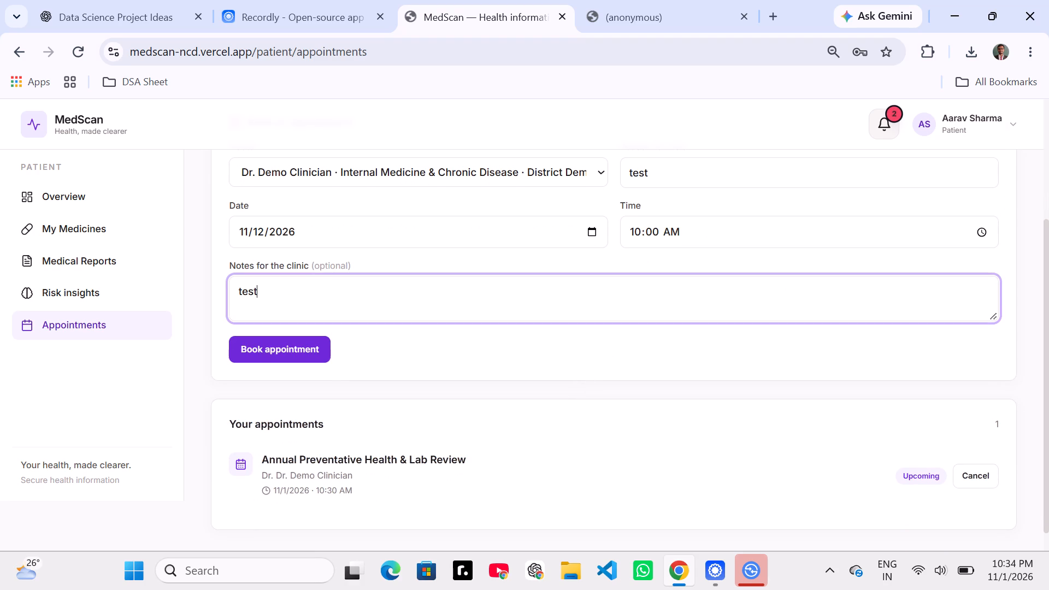
scroll(265, 339, down, 1)
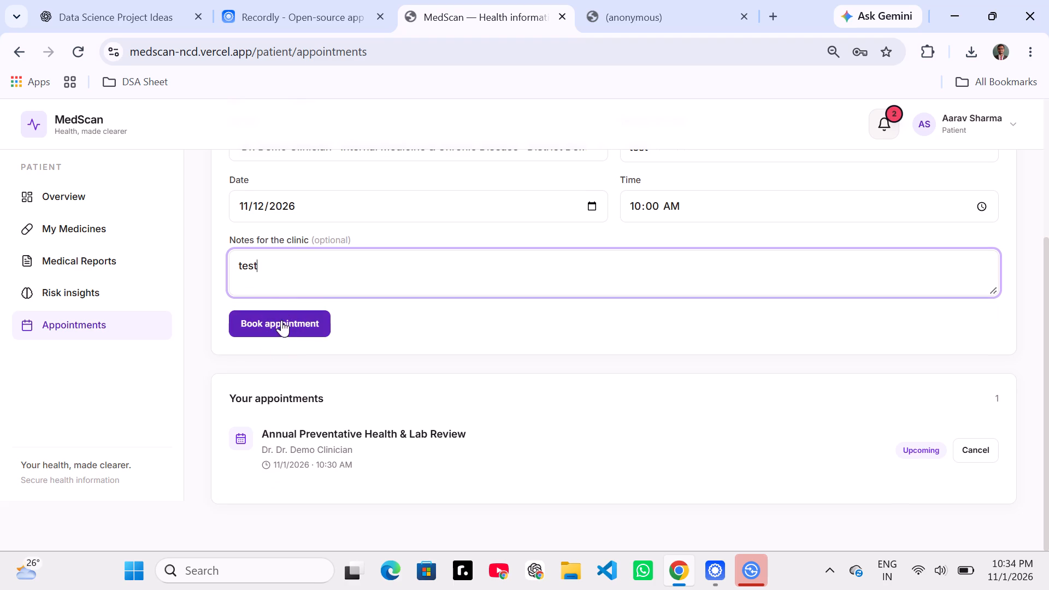
click(281, 325)
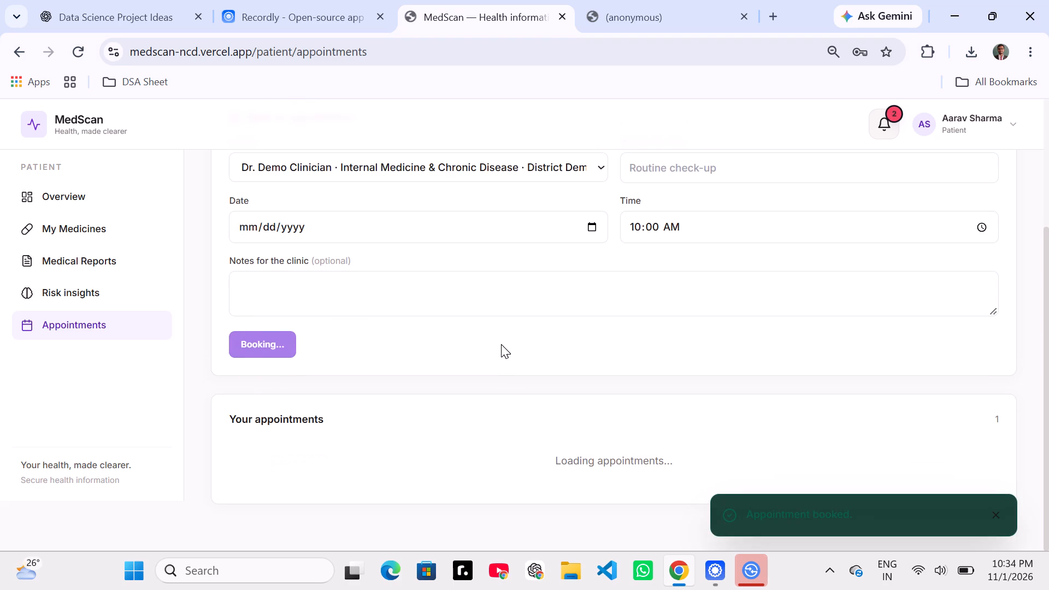
Show the Your appointments list and highlight the Annual Preventative Health & Lab Review entry.
scroll(501, 344, down, 3)
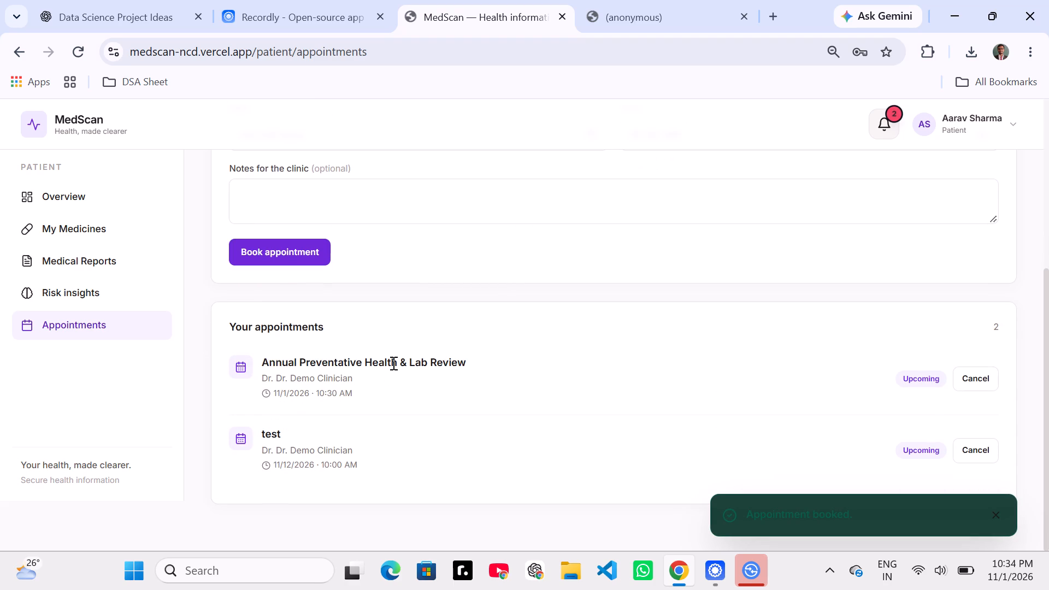
click(392, 363)
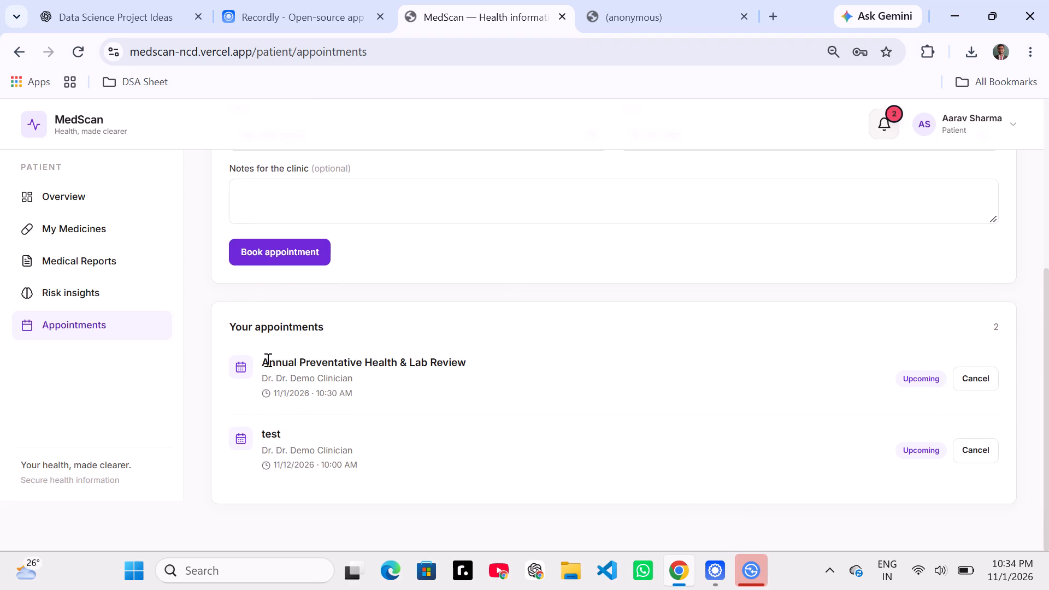
drag(263, 359, 453, 354)
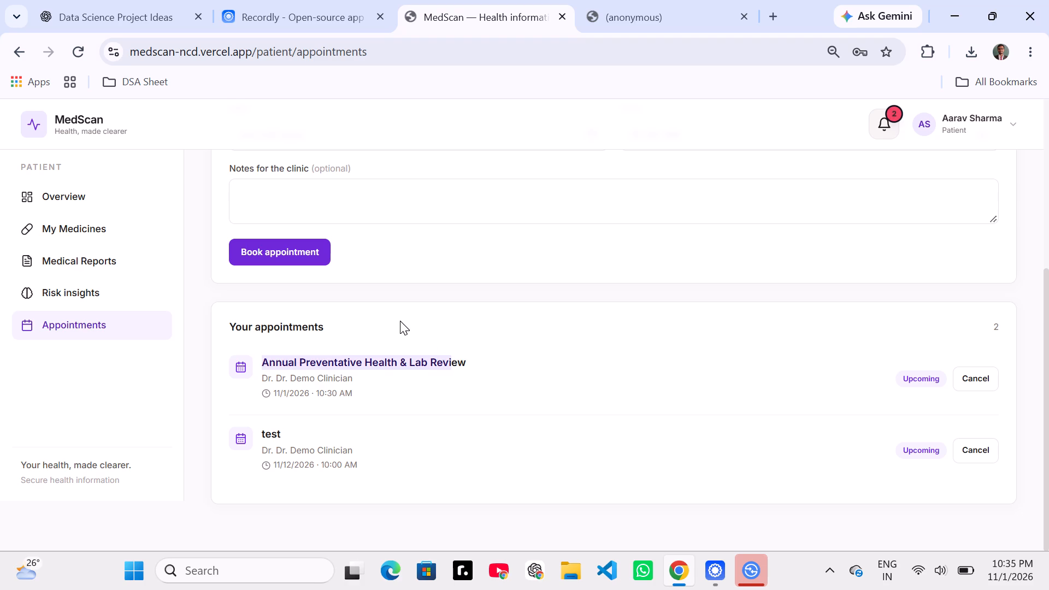
click(400, 321)
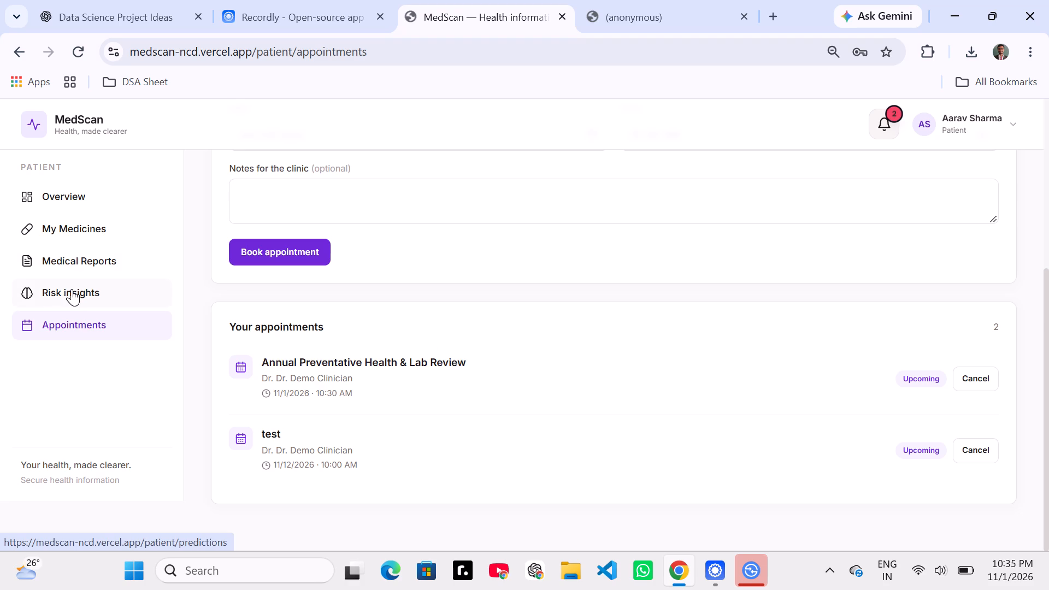
Pause the demo recording with Recordly's floating control.
click(246, 486)
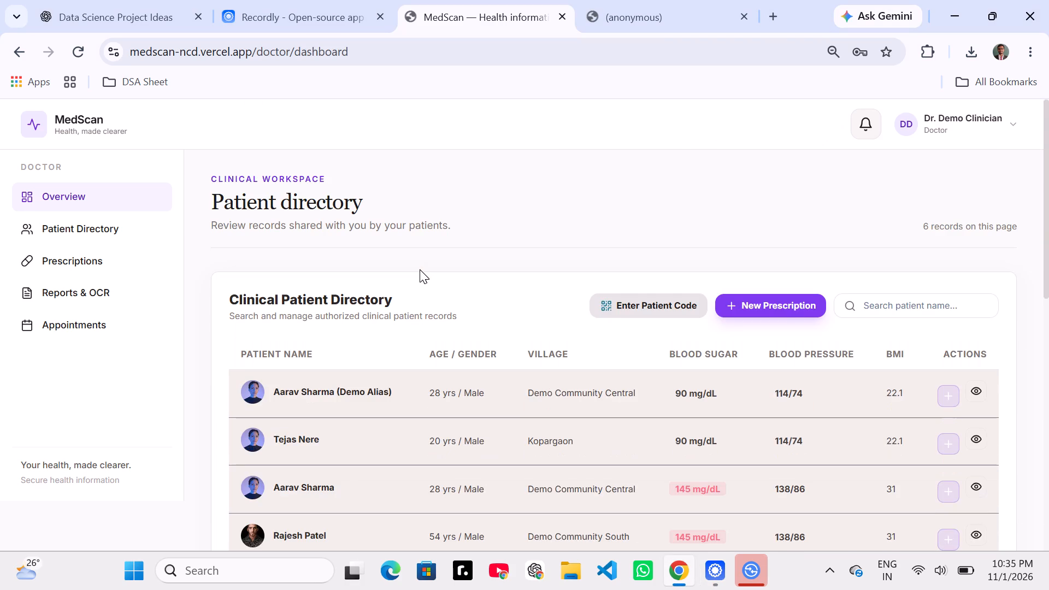
Browse the doctor's Clinical Patient Directory and open the record of the patient marked Demo Alias.
scroll(420, 269, down, 2)
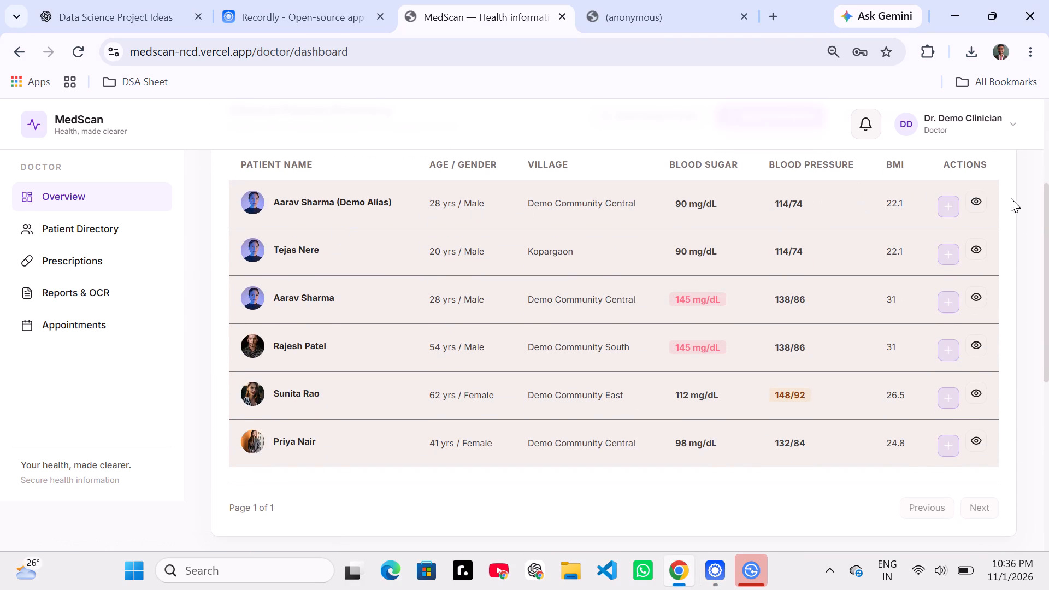
scroll(542, 267, down, 1)
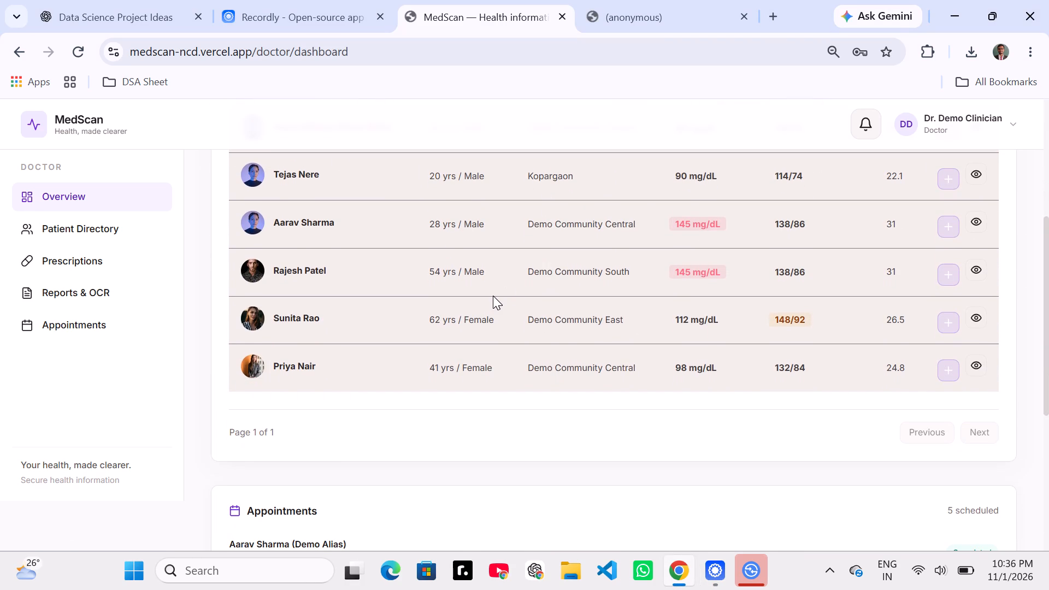
scroll(493, 296, up, 2)
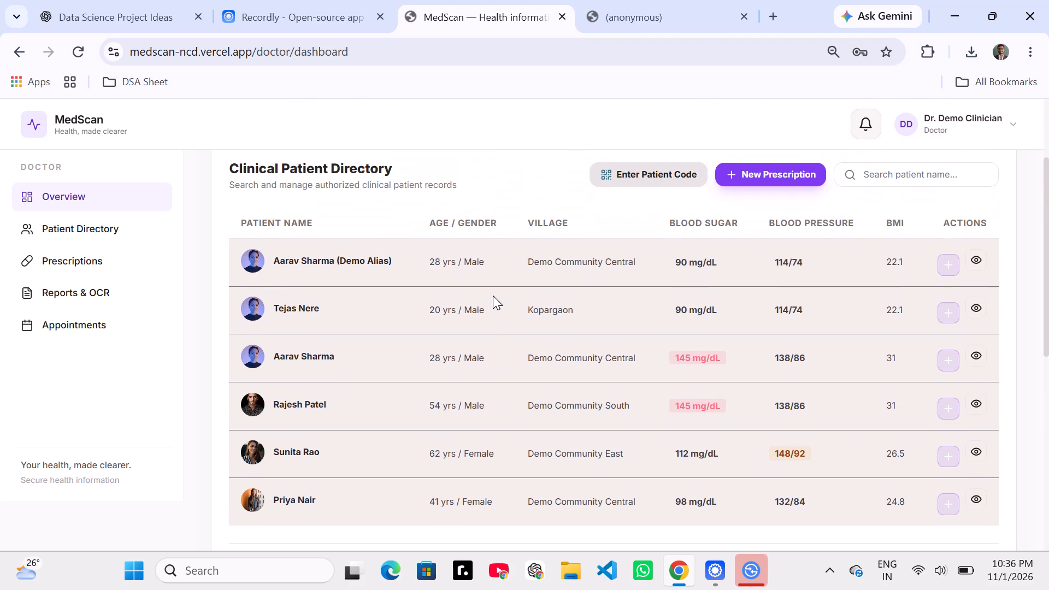
click(979, 257)
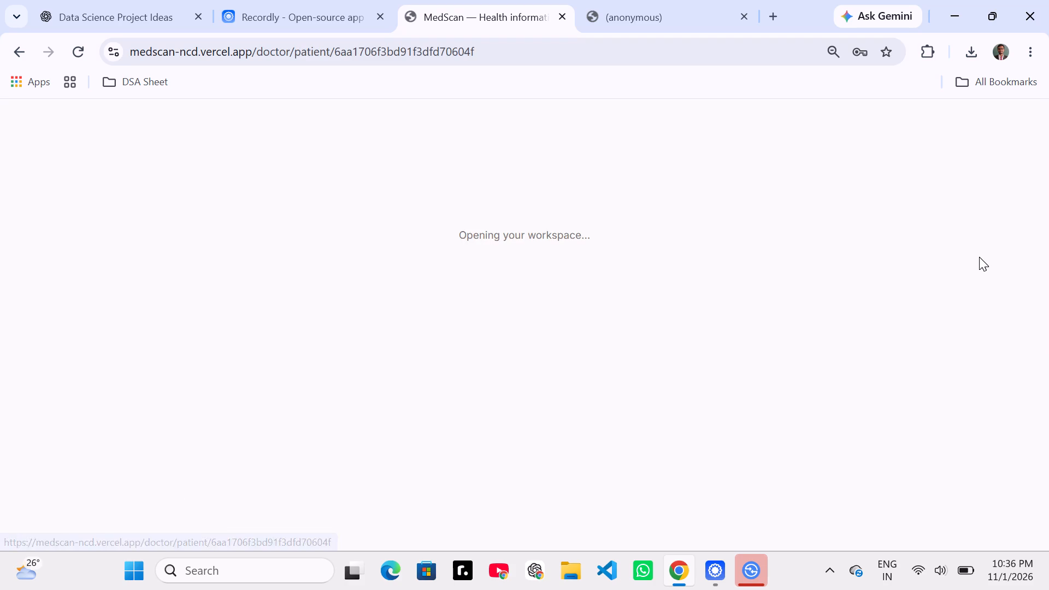
Point out the patient's blood group, blood pressure, fasting glucose and BMI cards in Personal Info.
scroll(339, 354, down, 1)
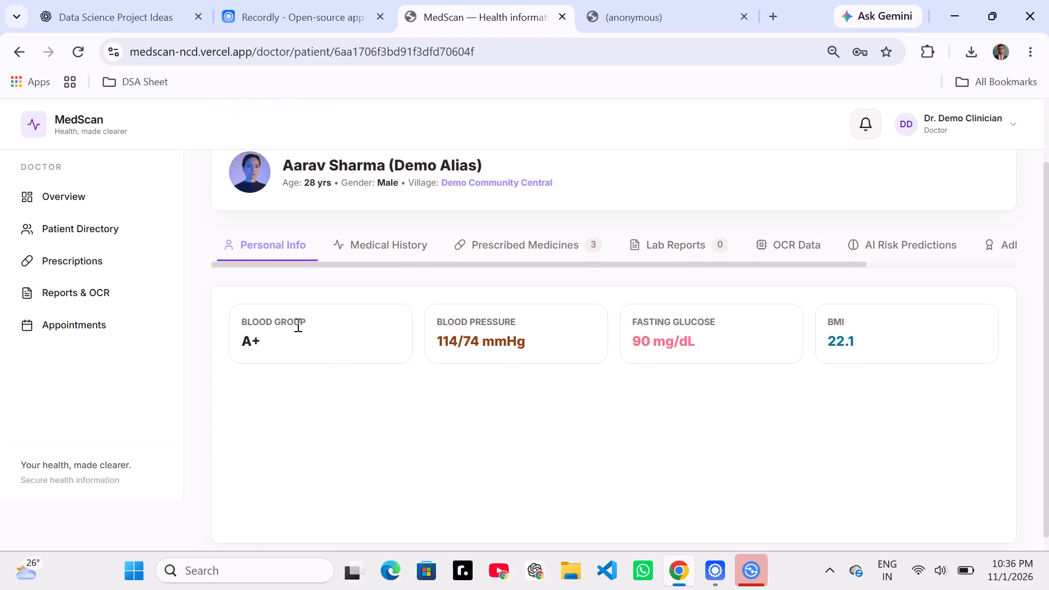
click(304, 345)
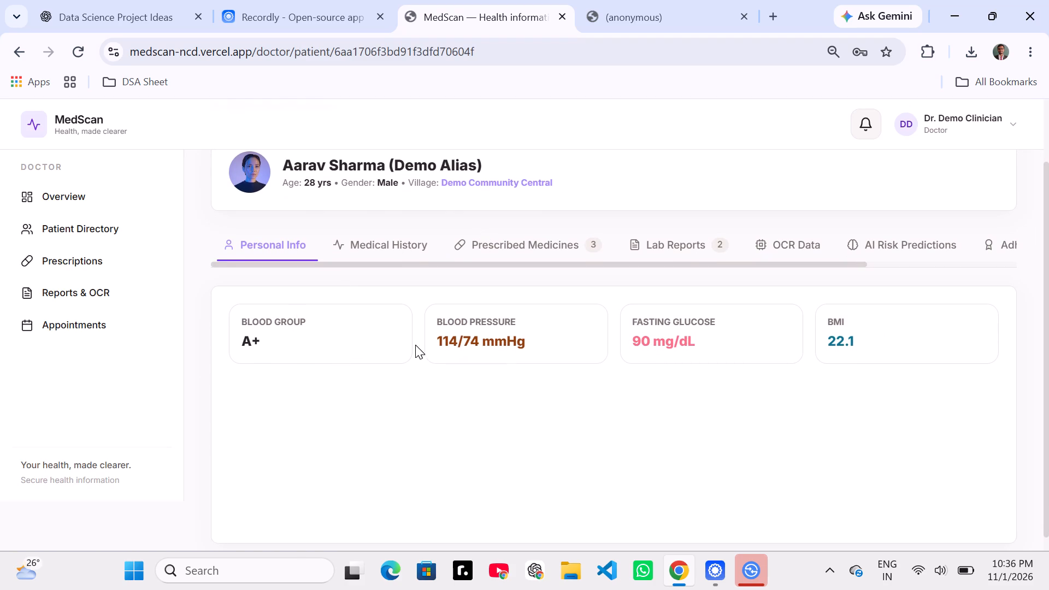
click(457, 341)
click(657, 337)
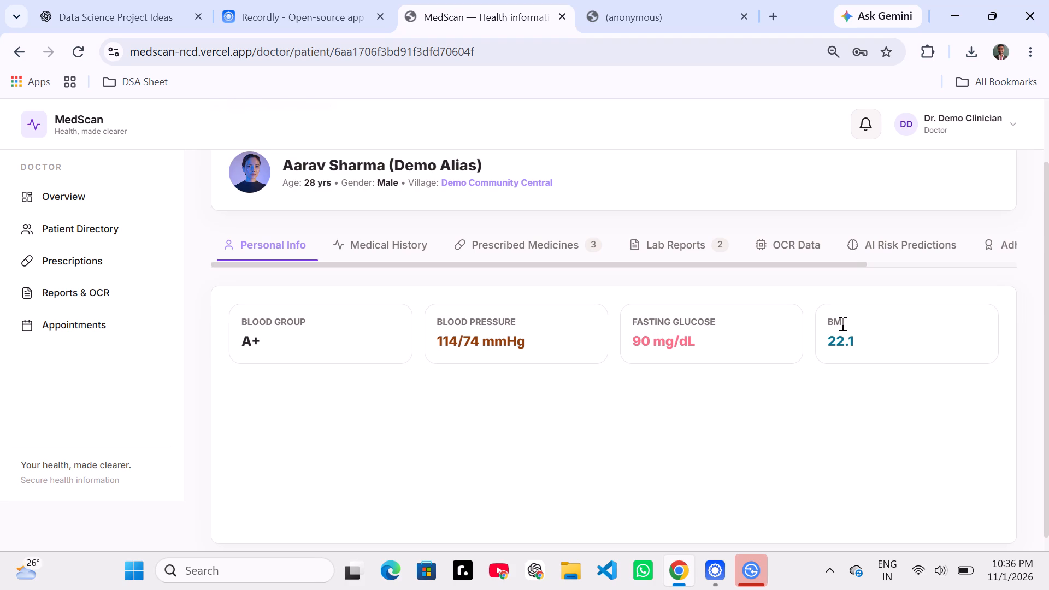
click(841, 323)
View the patient's Medical History and look through the Prescribed Medicines list.
click(380, 241)
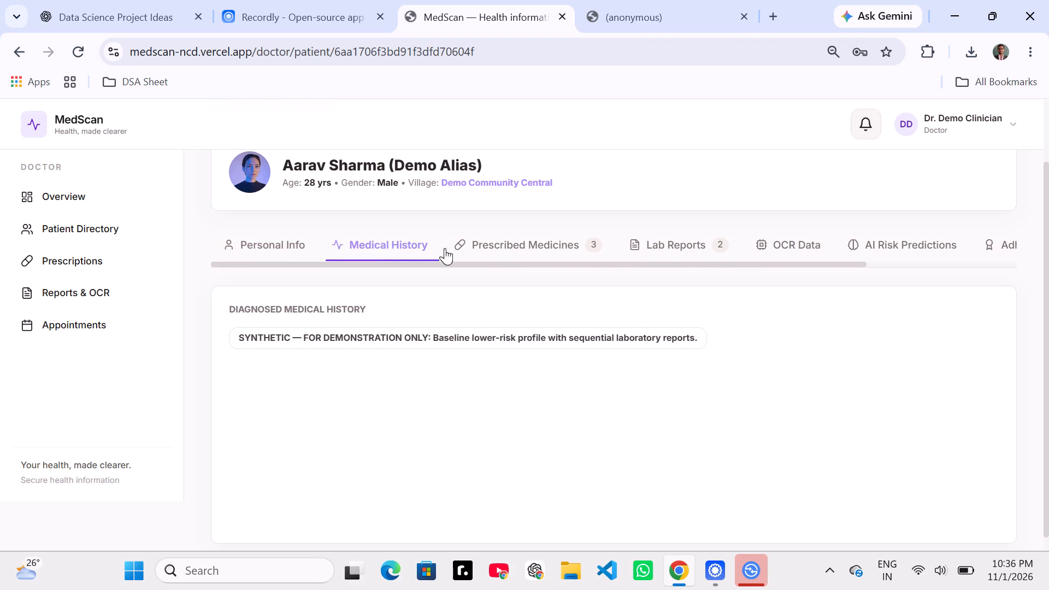
click(509, 246)
scroll(529, 341, down, 1)
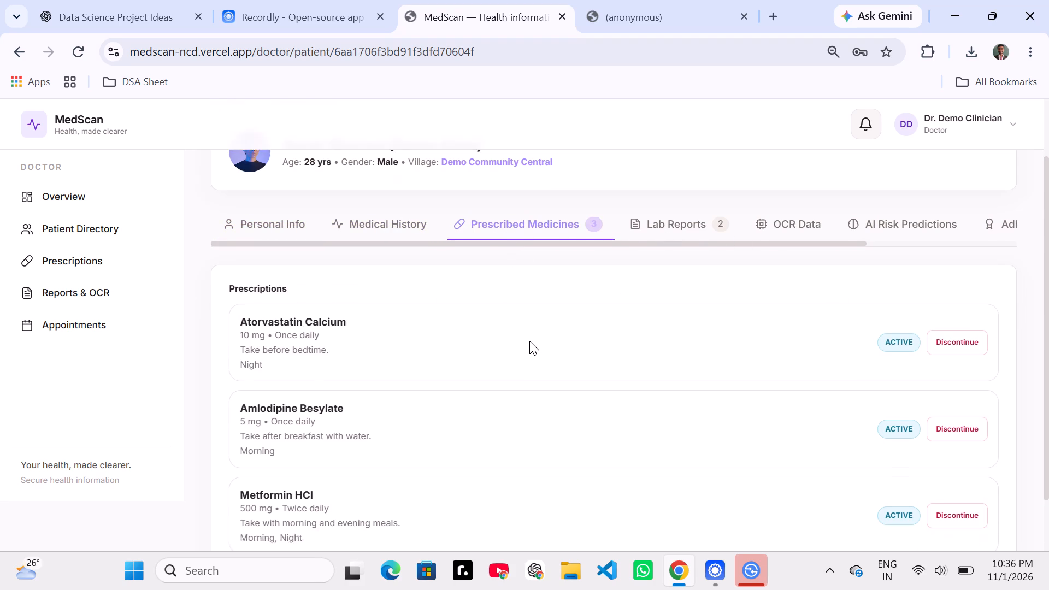
scroll(529, 341, down, 2)
scroll(529, 341, up, 1)
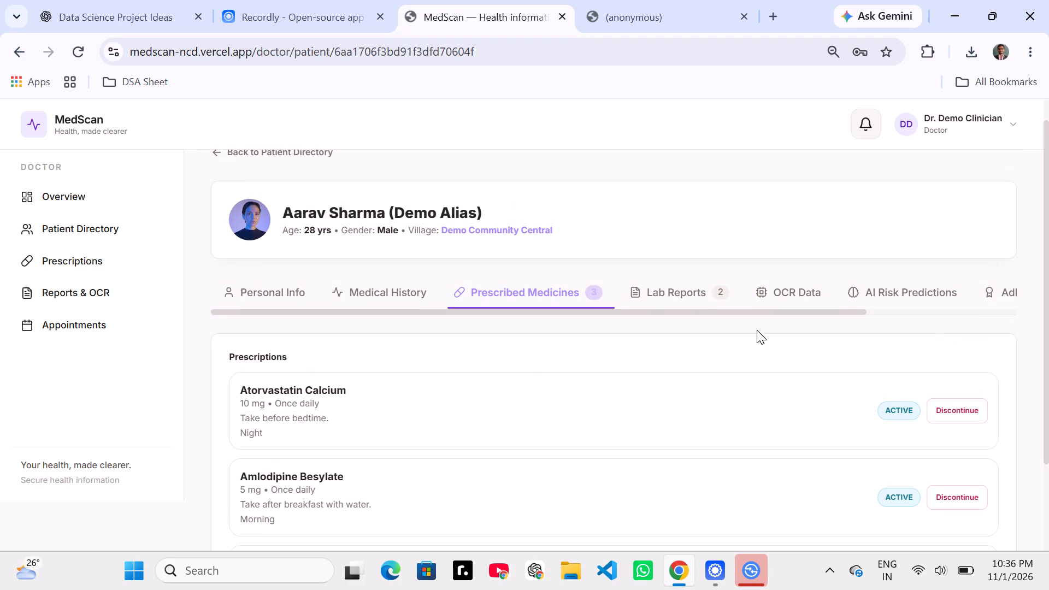
View the patient's Lab Reports, open the cbc report's file, and return to the patient record.
click(690, 300)
scroll(575, 377, down, 2)
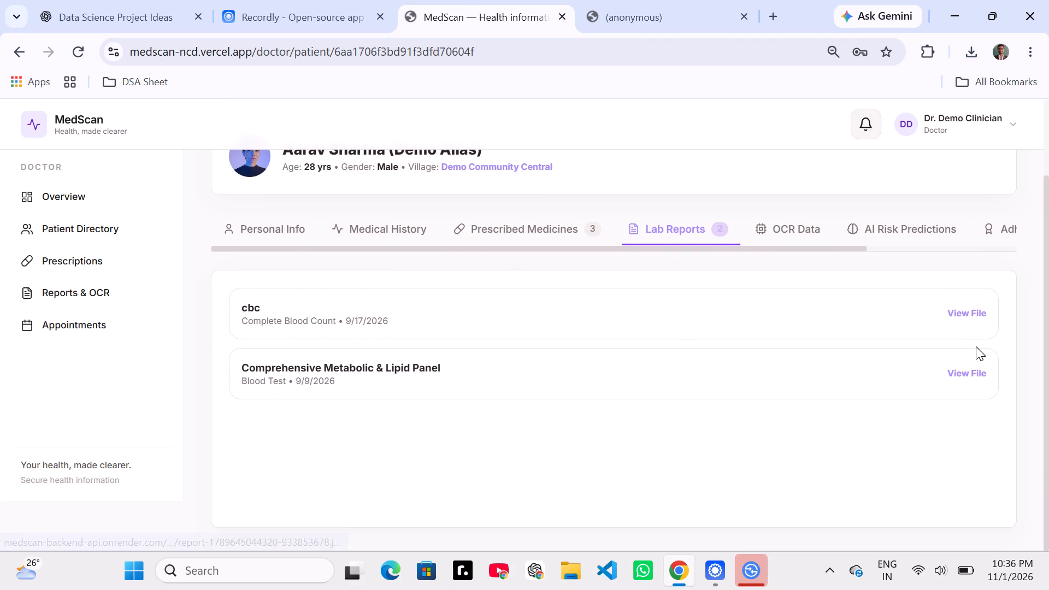
click(964, 315)
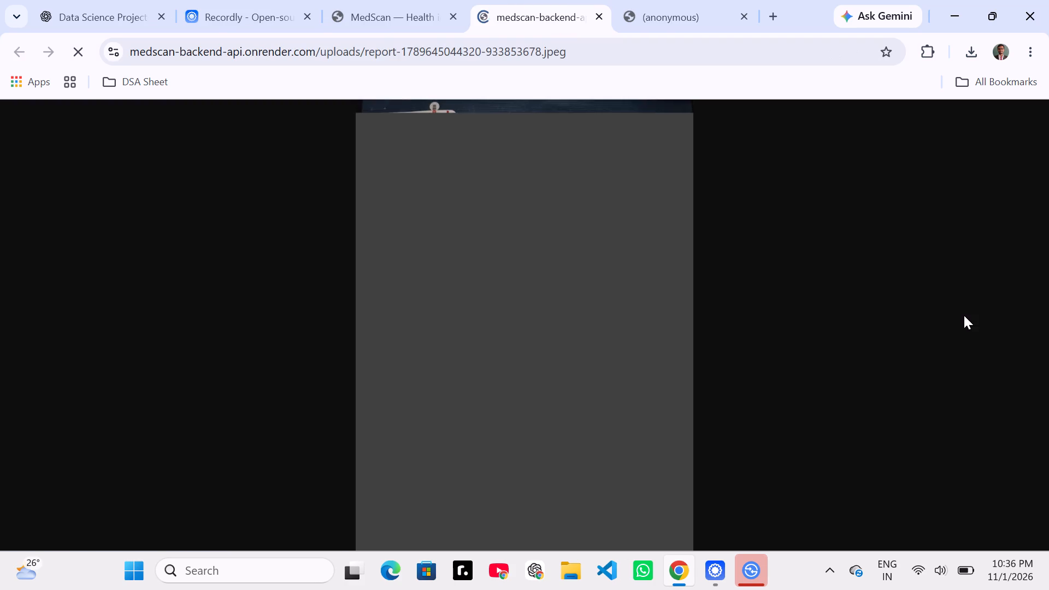
scroll(482, 396, down, 1)
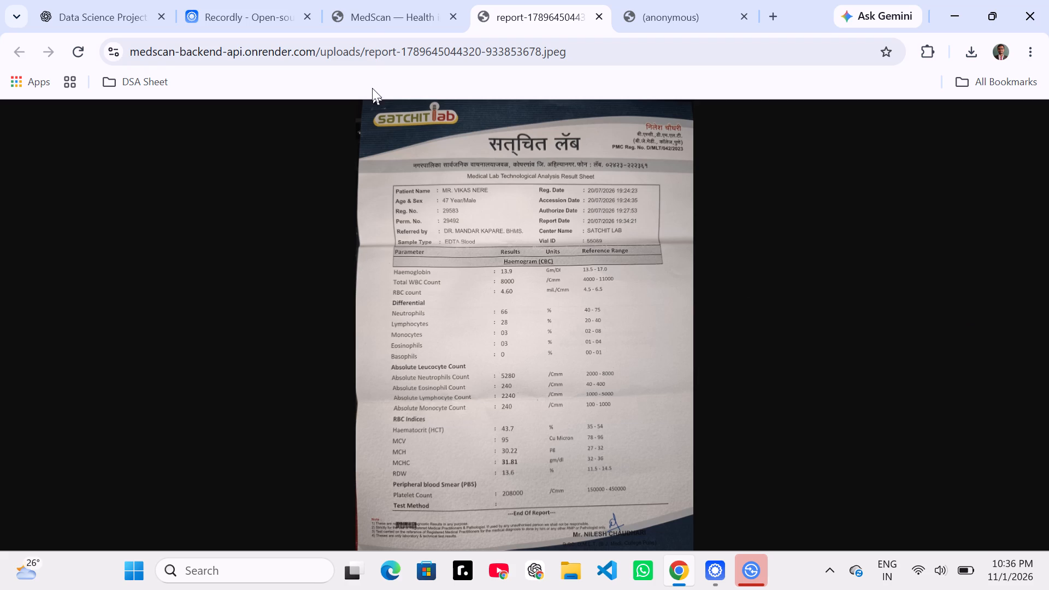
click(386, 17)
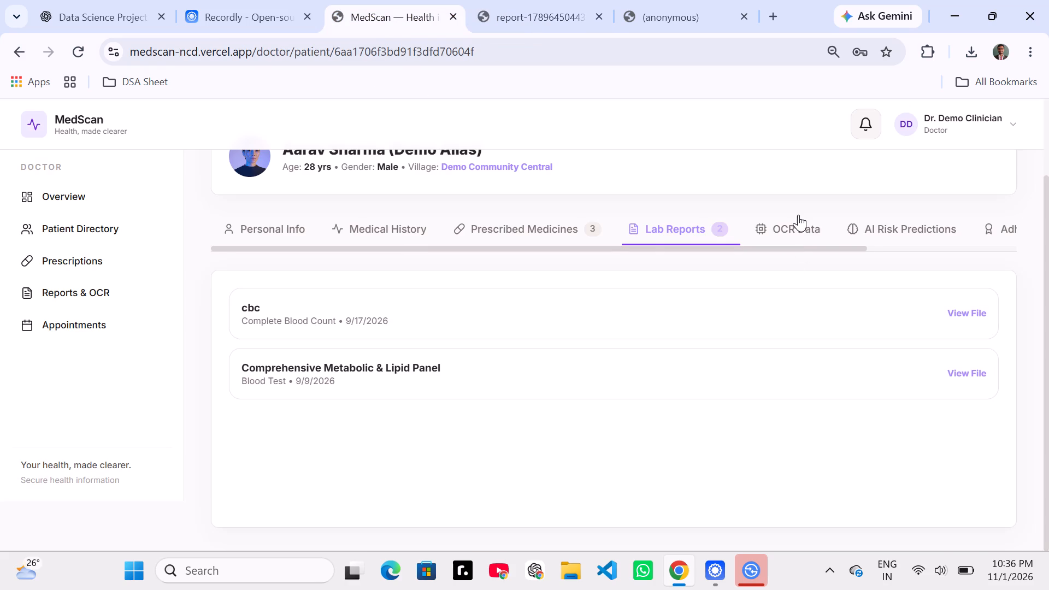
Present the AI Risk Predictions: hypertension and CKD estimates, the Scenario A diabetes risk, its top contributing factors and observed clinical predictors.
click(797, 215)
click(889, 231)
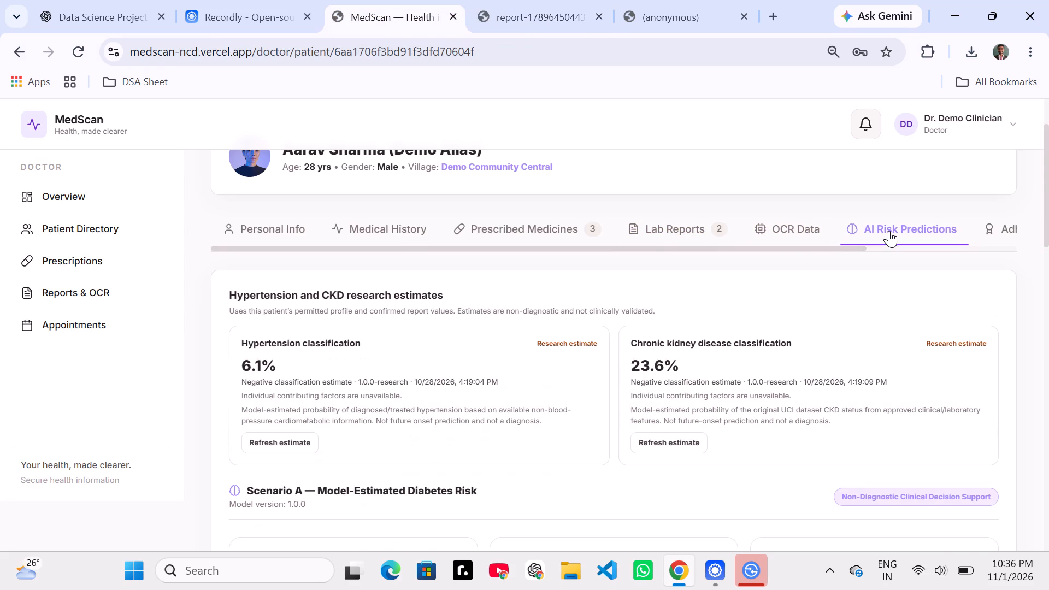
scroll(450, 339, down, 2)
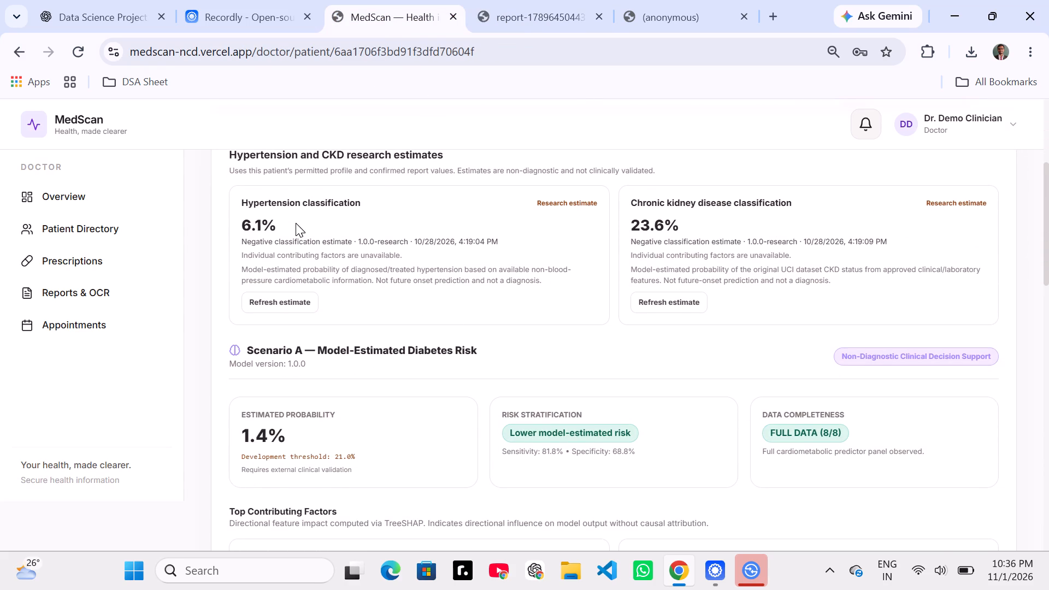
scroll(698, 249, down, 2)
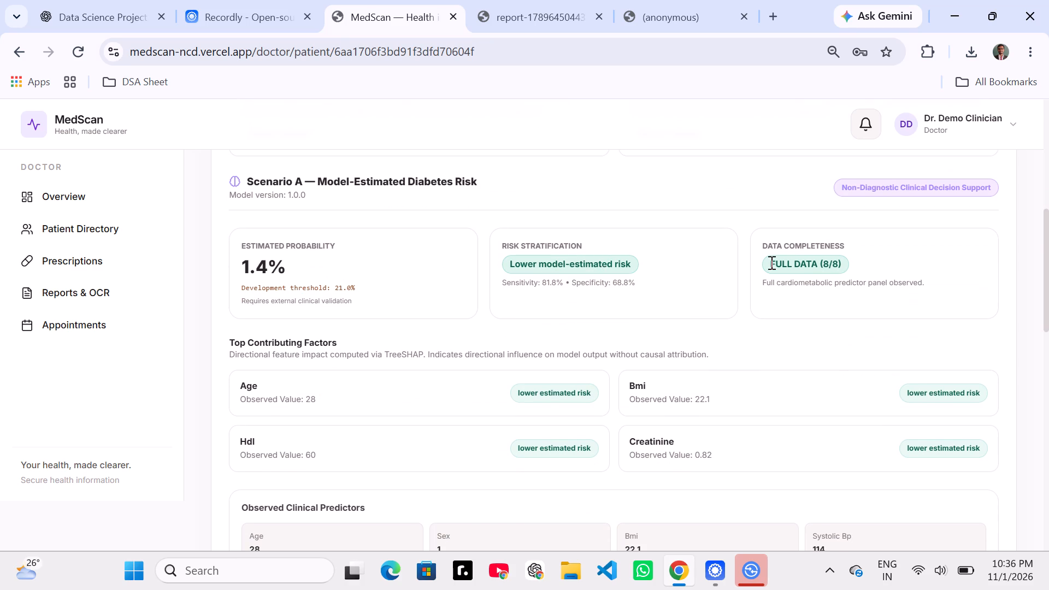
scroll(770, 262, down, 2)
click(521, 255)
click(703, 255)
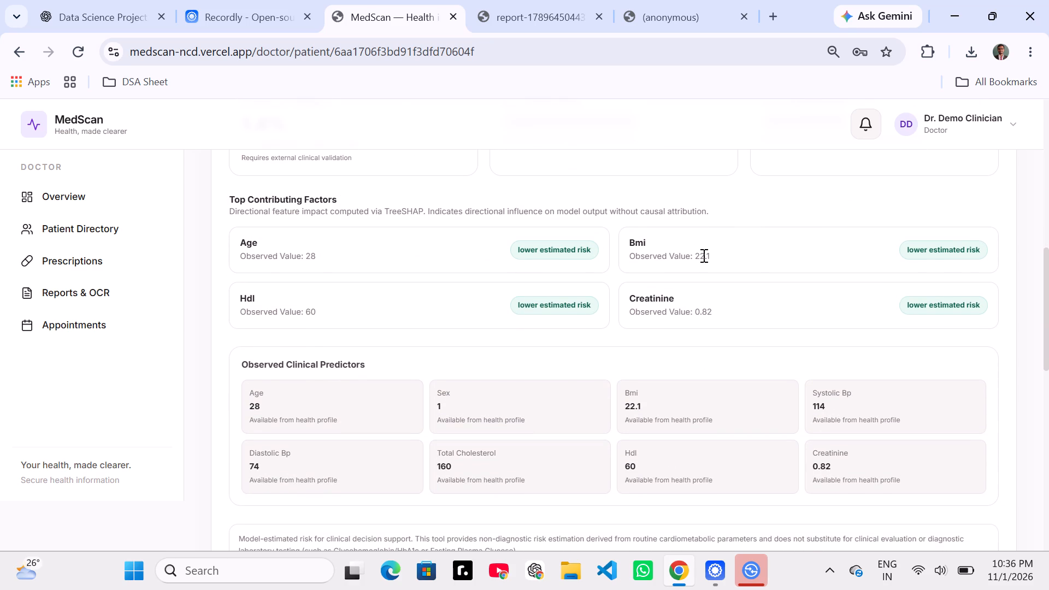
click(473, 311)
scroll(651, 318, down, 9)
Show the patient's Adherence Log and Appointments, and return to the Patient Directory.
scroll(651, 318, up, 11)
scroll(805, 320, left, 2)
click(895, 320)
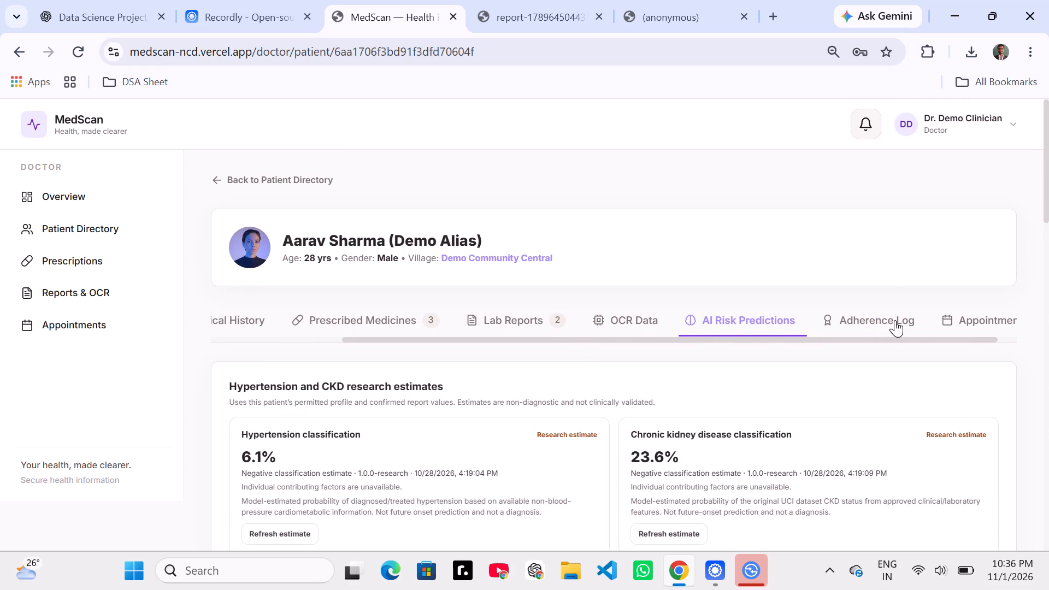
click(964, 310)
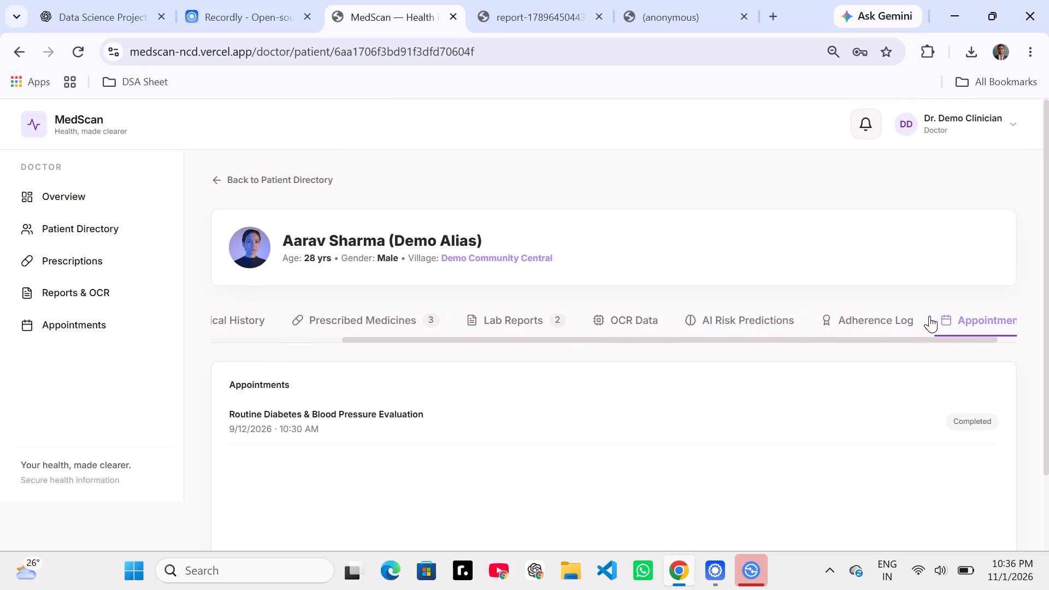
scroll(929, 316, left, 4)
scroll(929, 316, right, 1)
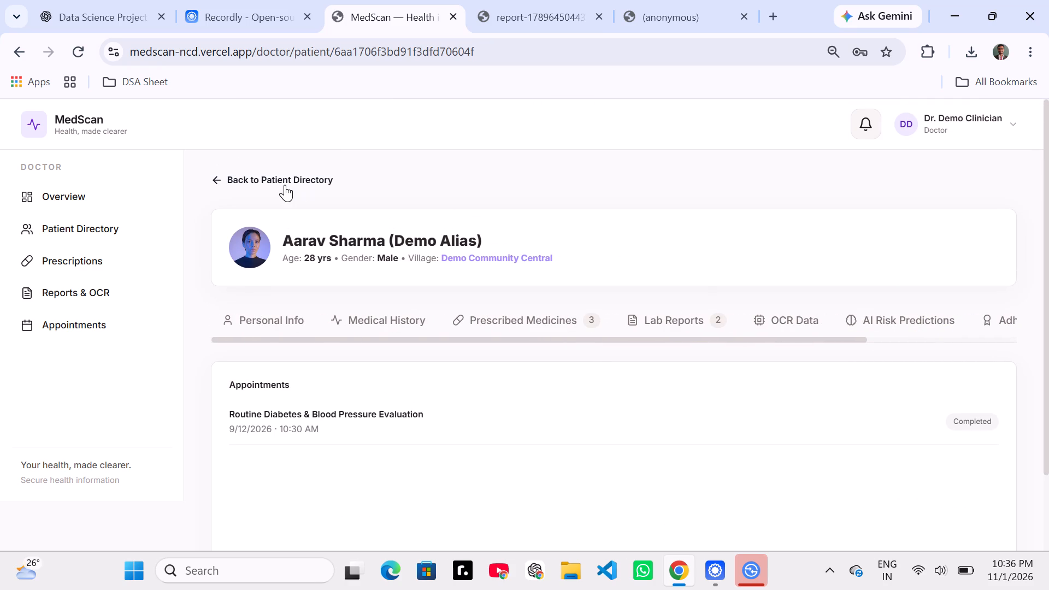
click(264, 179)
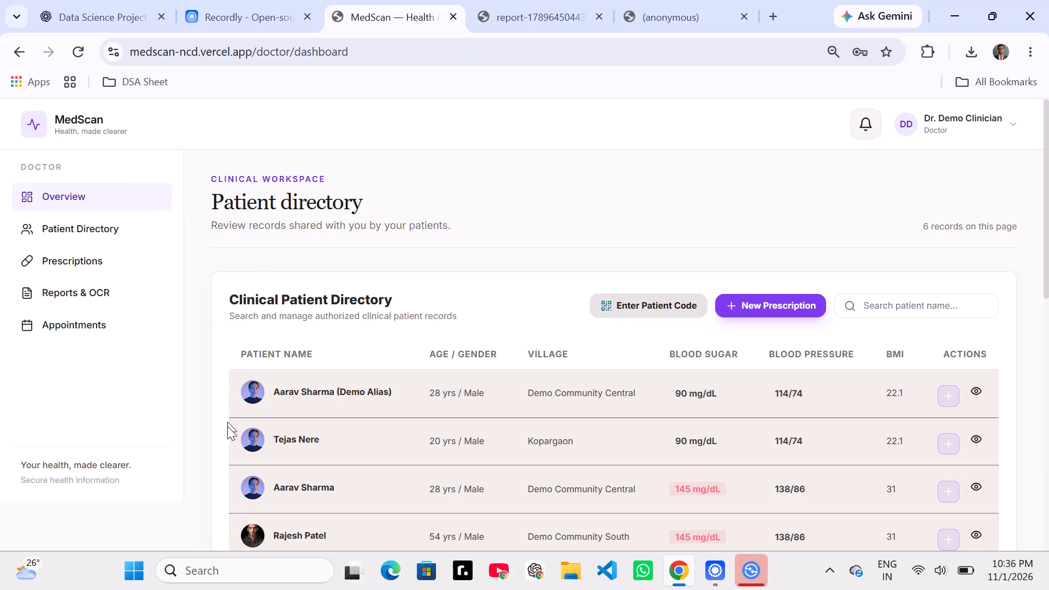
Pause the demo recording with Recordly's floating control.
click(243, 483)
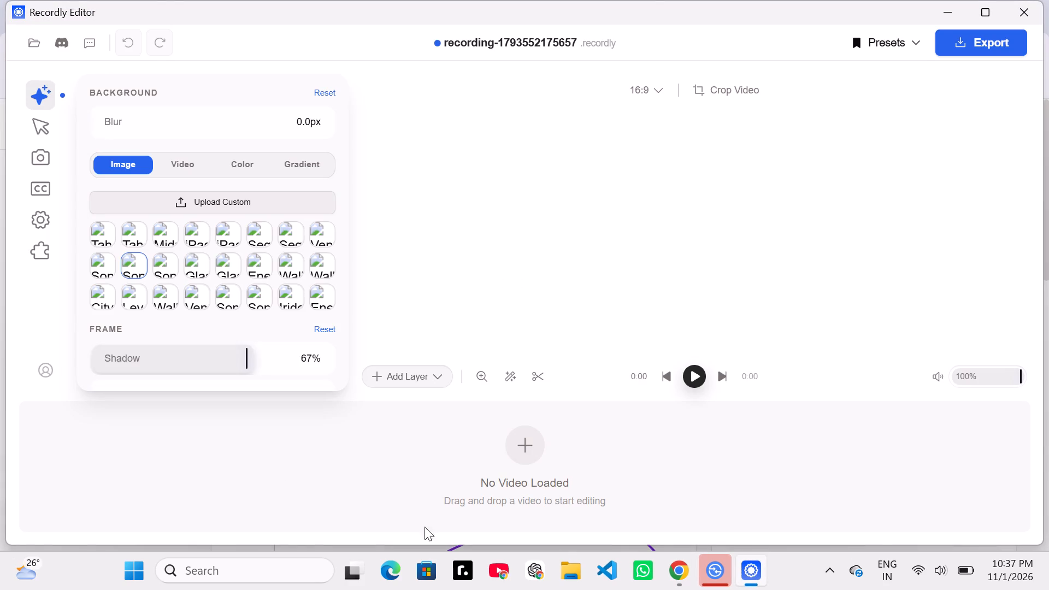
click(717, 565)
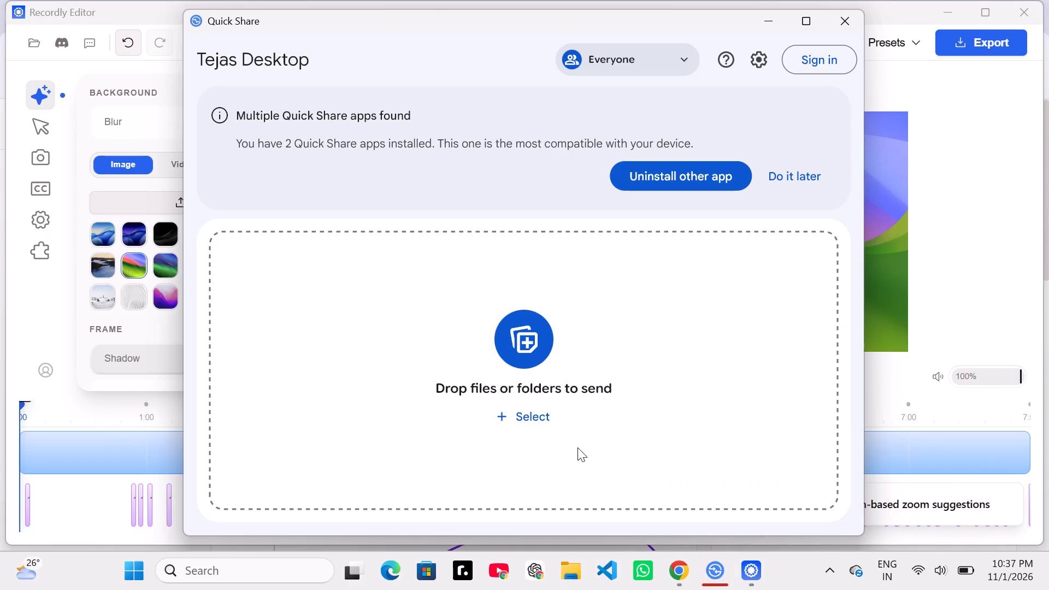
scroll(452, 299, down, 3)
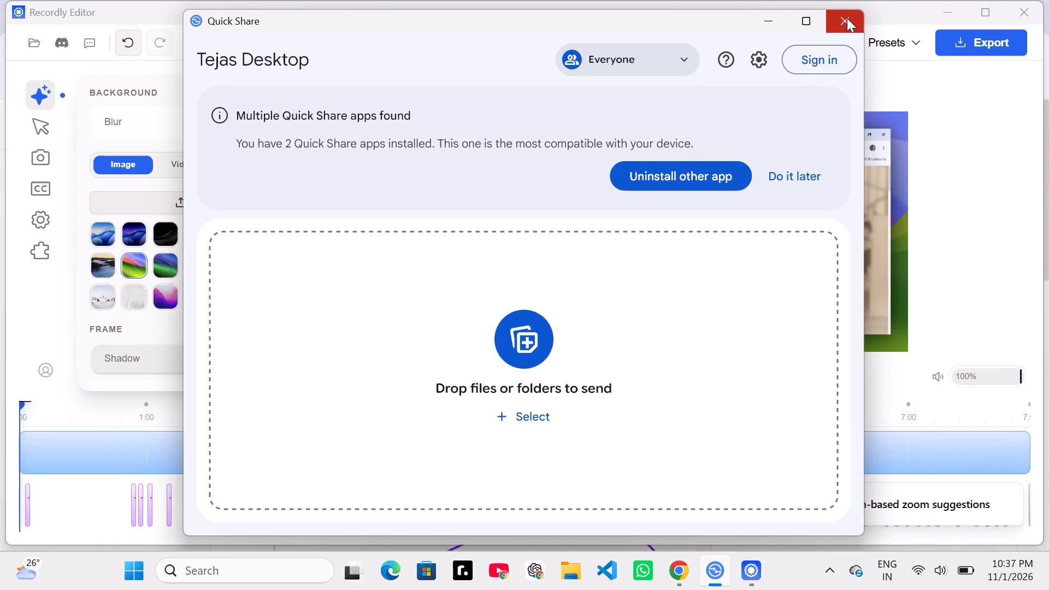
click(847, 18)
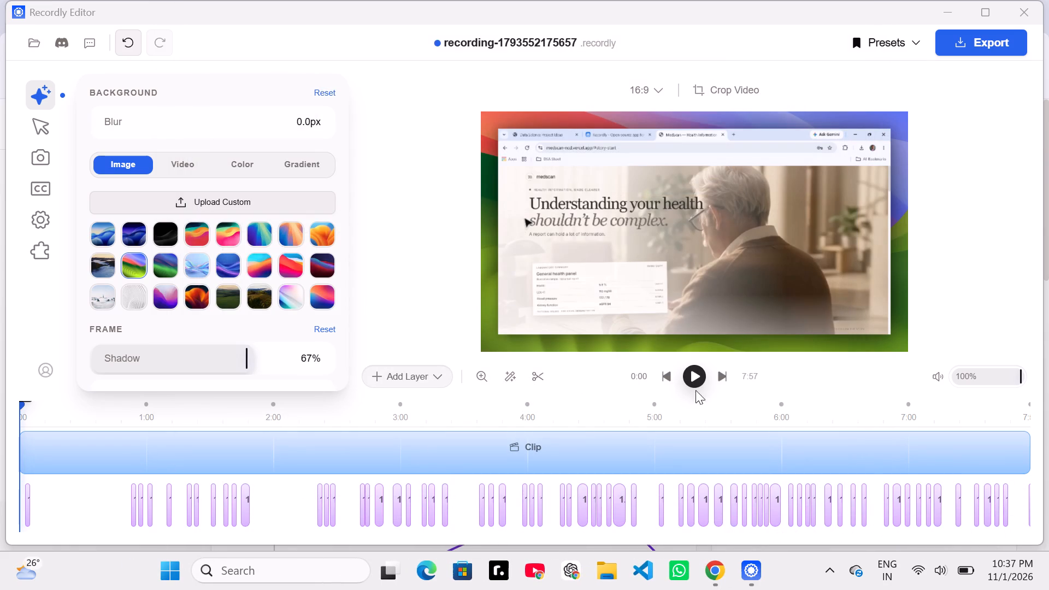
Play the recorded demo from the beginning in the editor preview.
click(700, 378)
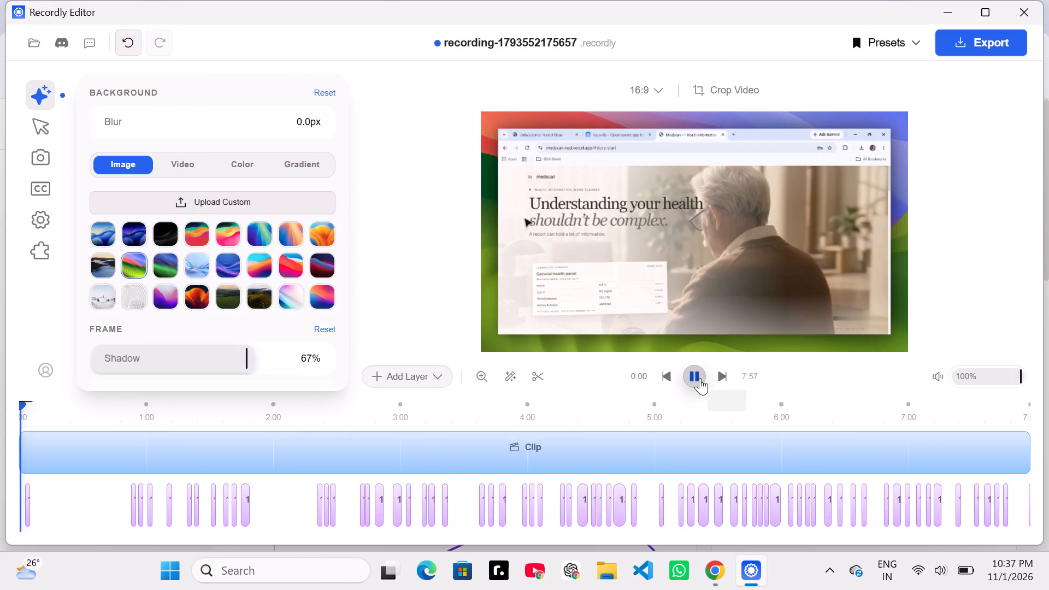
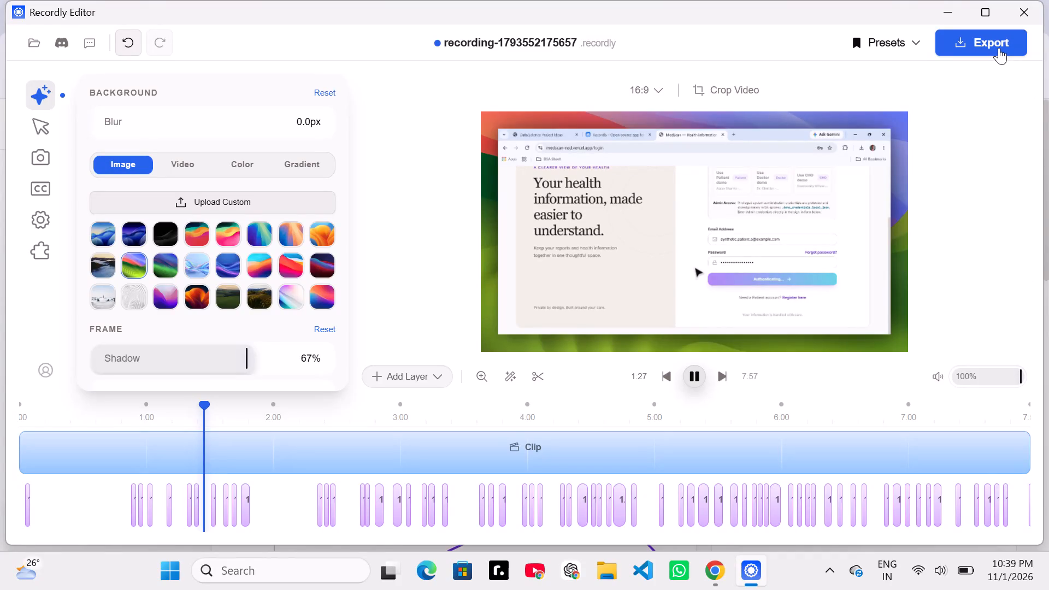
Start exporting the recorded demo as an MP4 at Original 1792 x 1008 resolution, with Balanced encoding and 30 FPS.
click(999, 48)
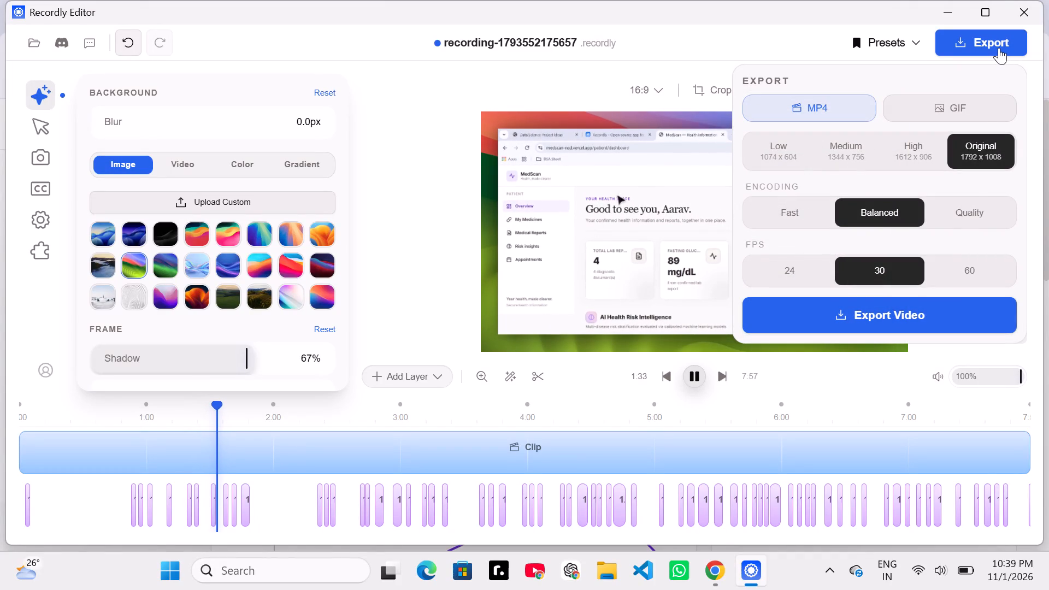
scroll(985, 151, left, 2)
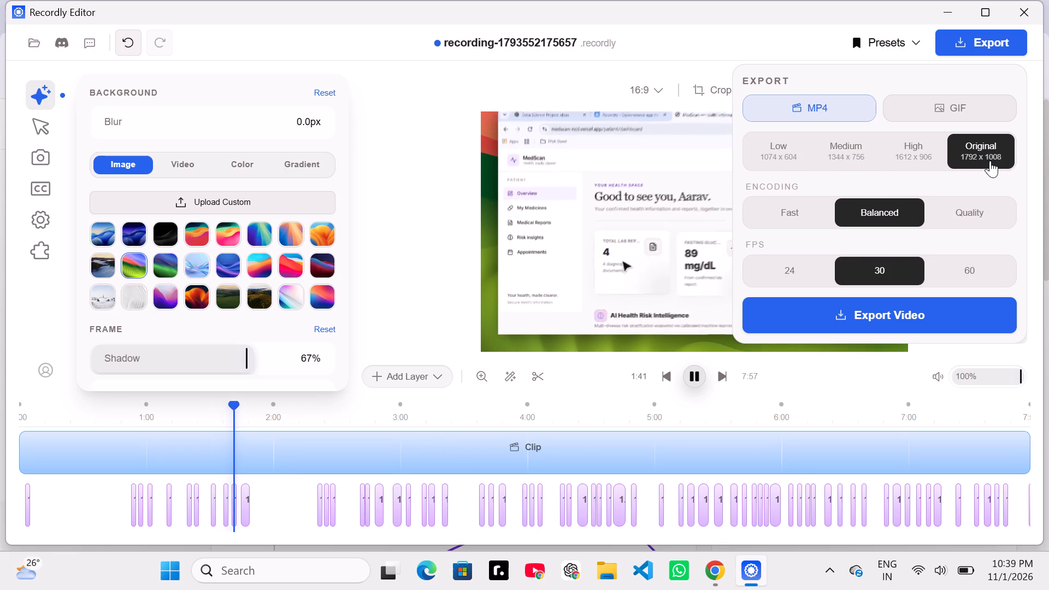
click(902, 317)
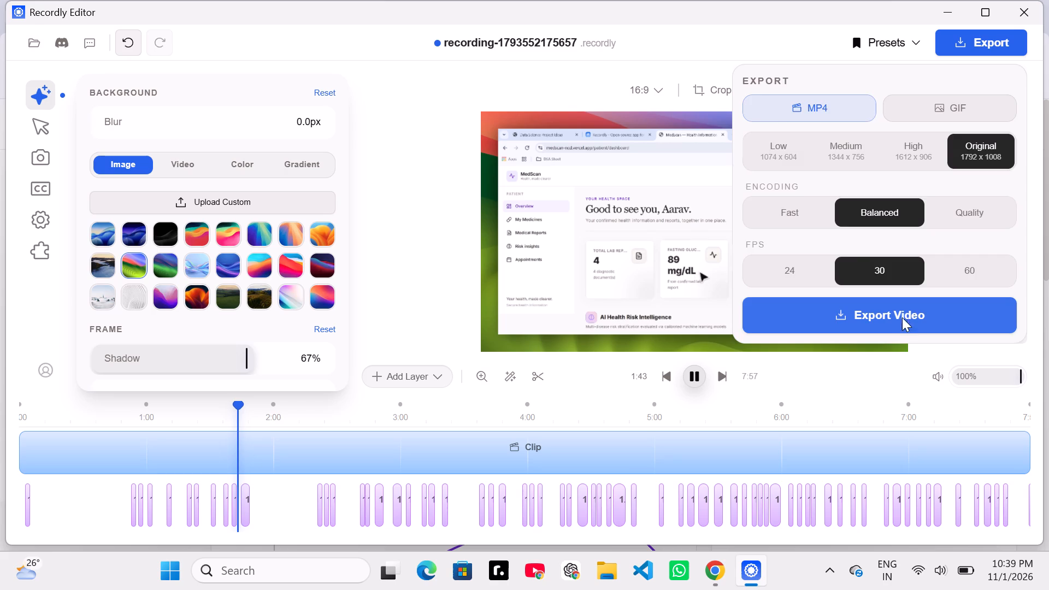
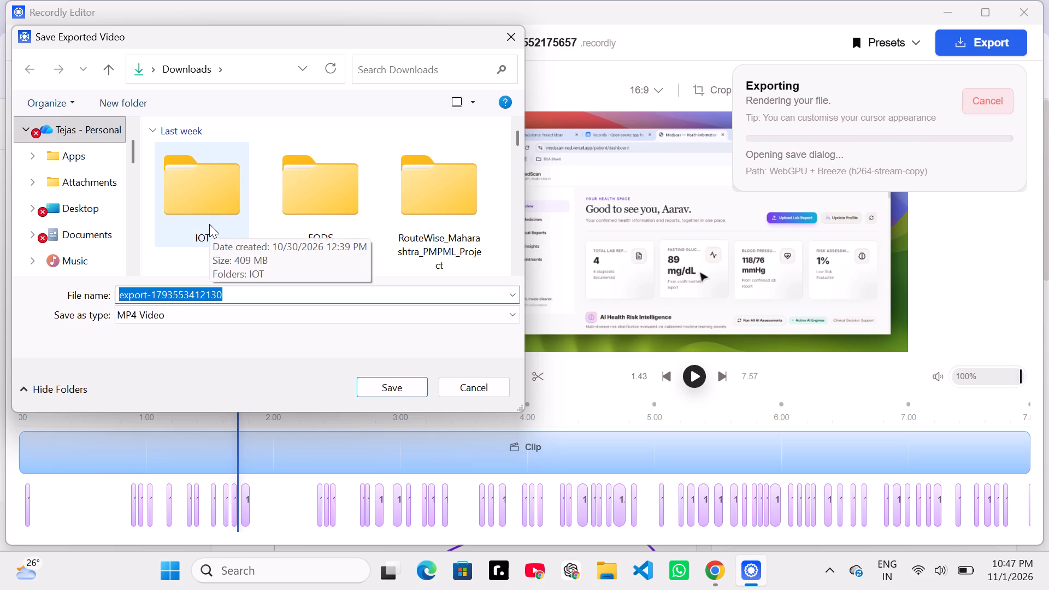
Save the exported MP4 video in Downloads under the suggested file name.
click(393, 386)
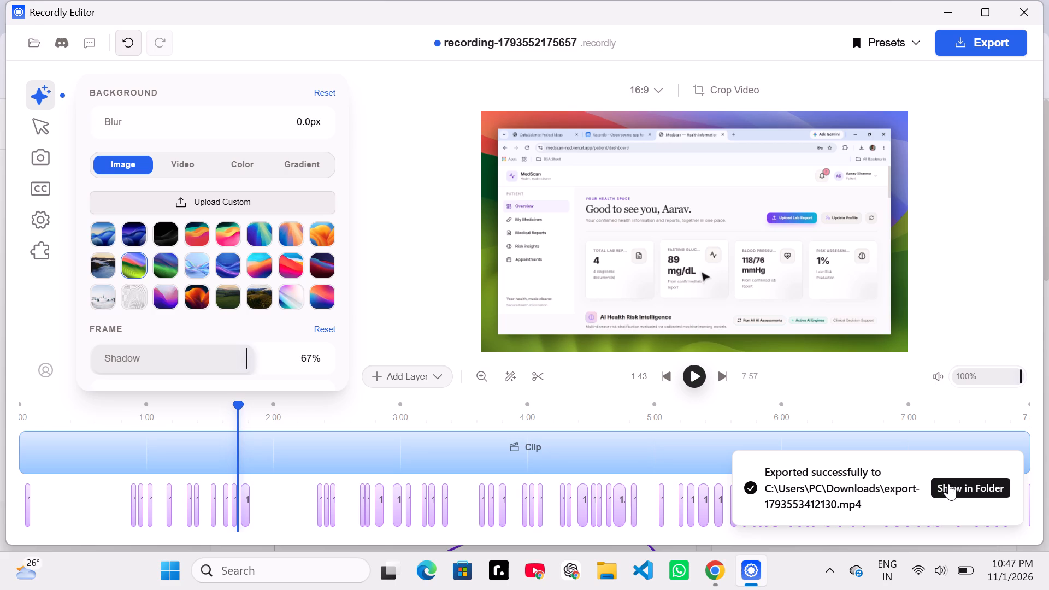
Play the exported video from its Downloads folder in Media Player and skip ahead to about 5:45 to check it.
click(948, 483)
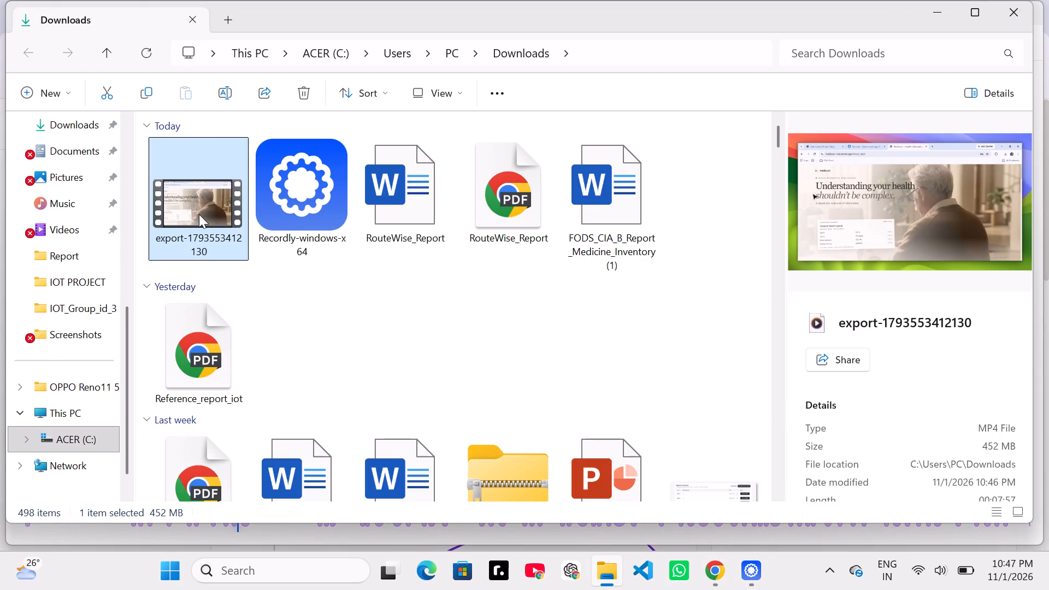
double_click(199, 214)
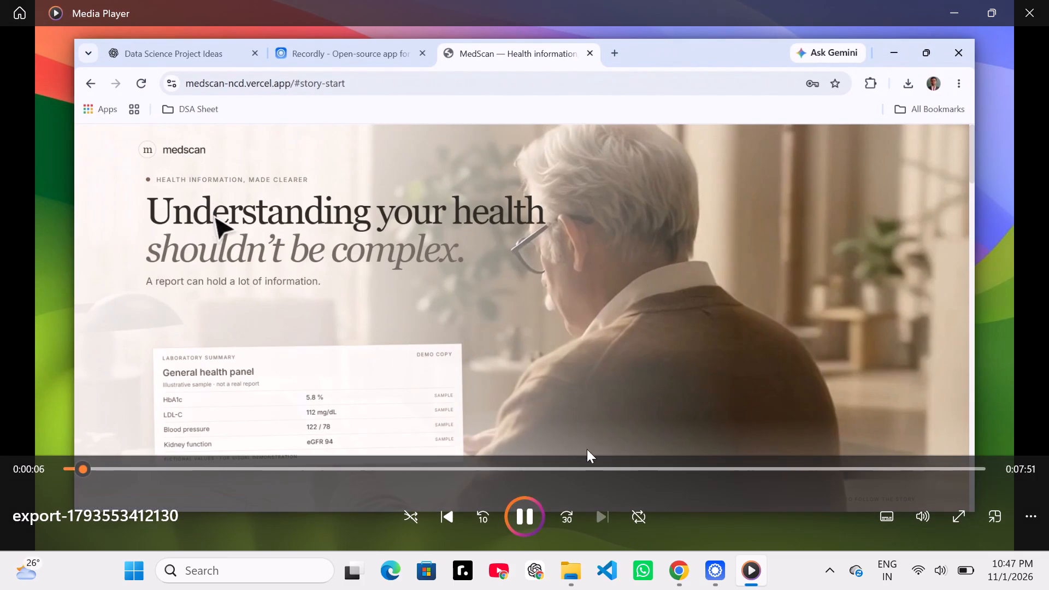
click(729, 468)
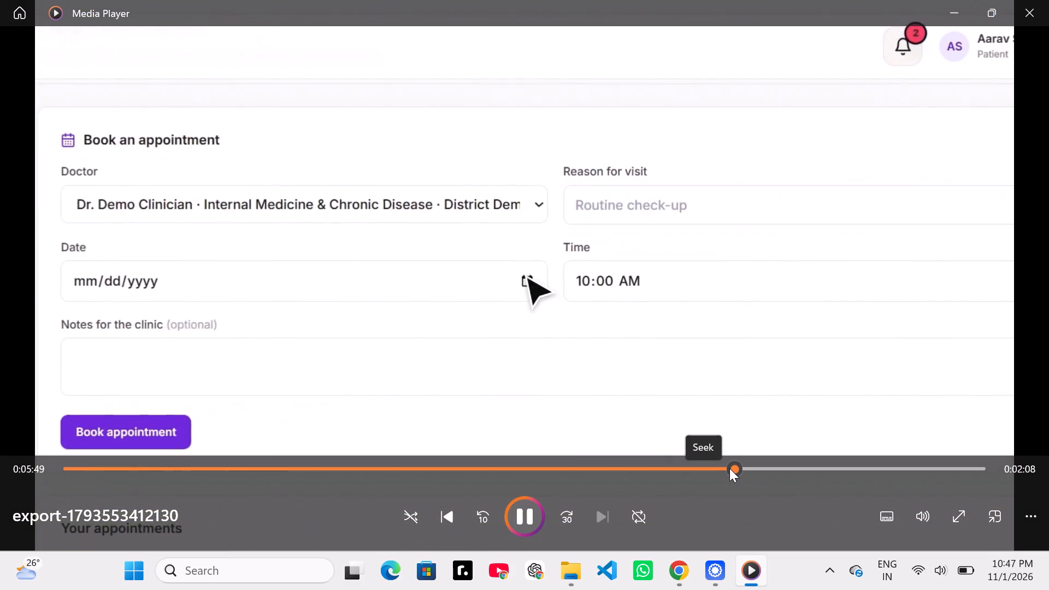
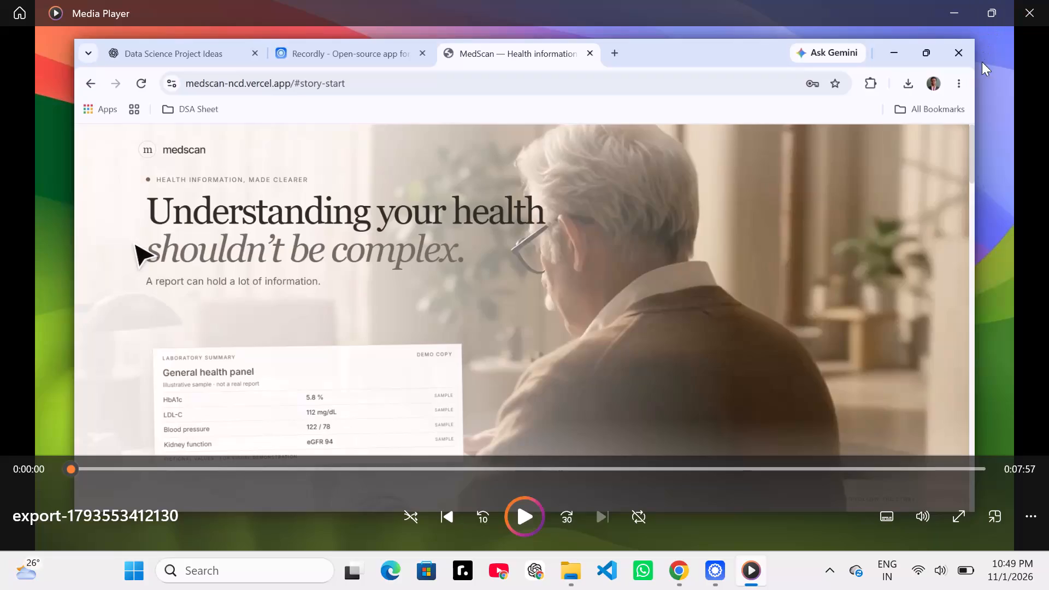
Minimize the exported video's player and close the Recordly editor, discarding the project's unsaved changes.
click(939, 16)
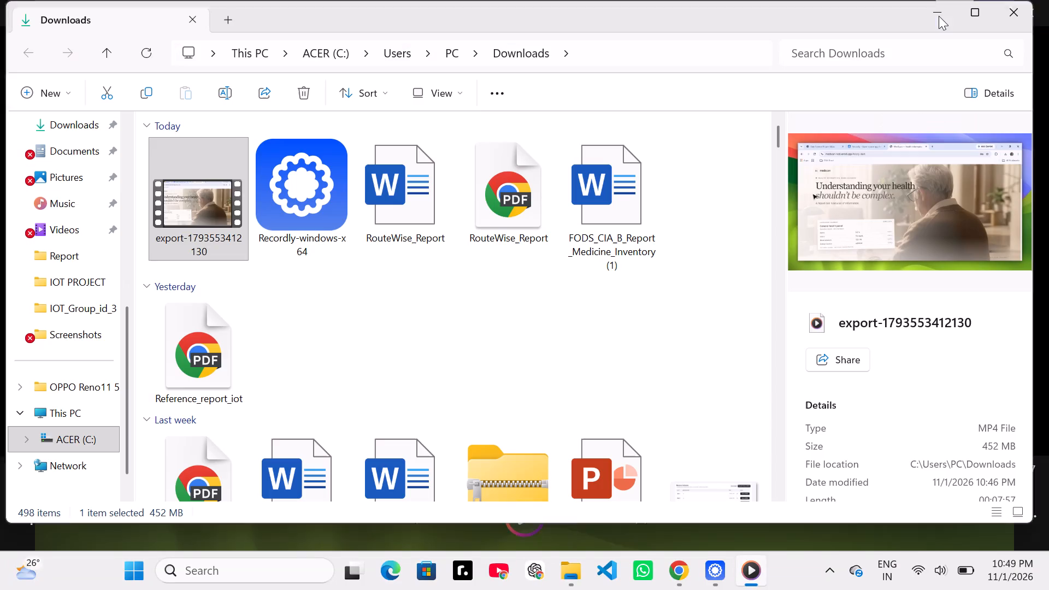
click(670, 573)
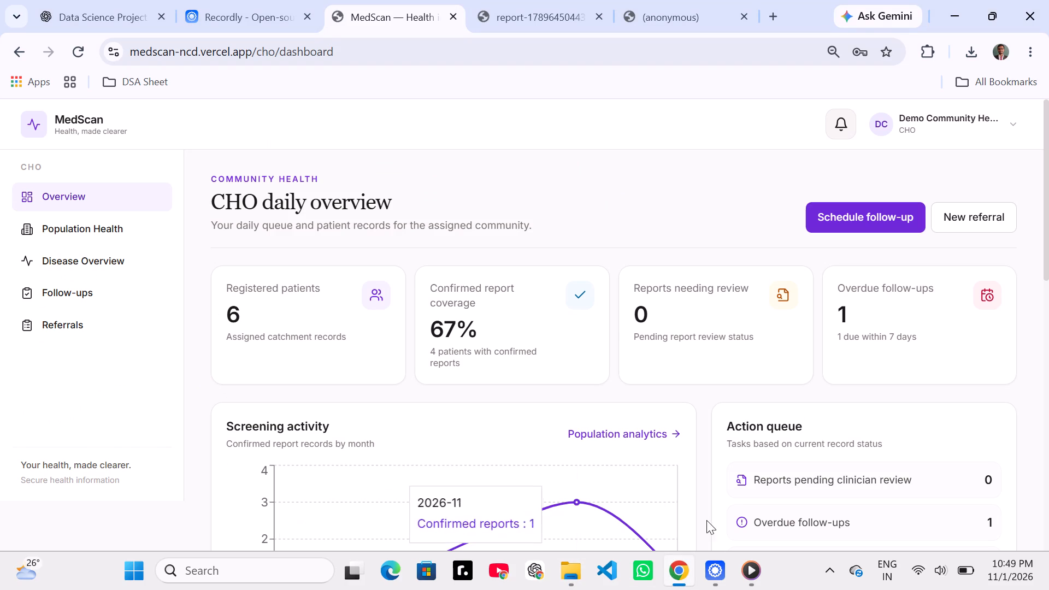
click(711, 568)
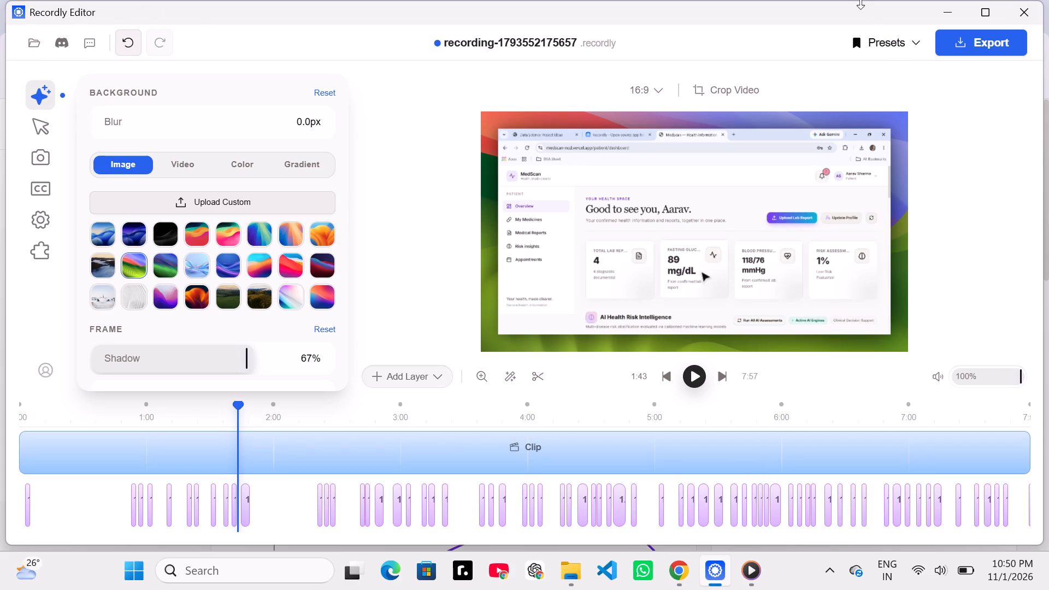
click(954, 15)
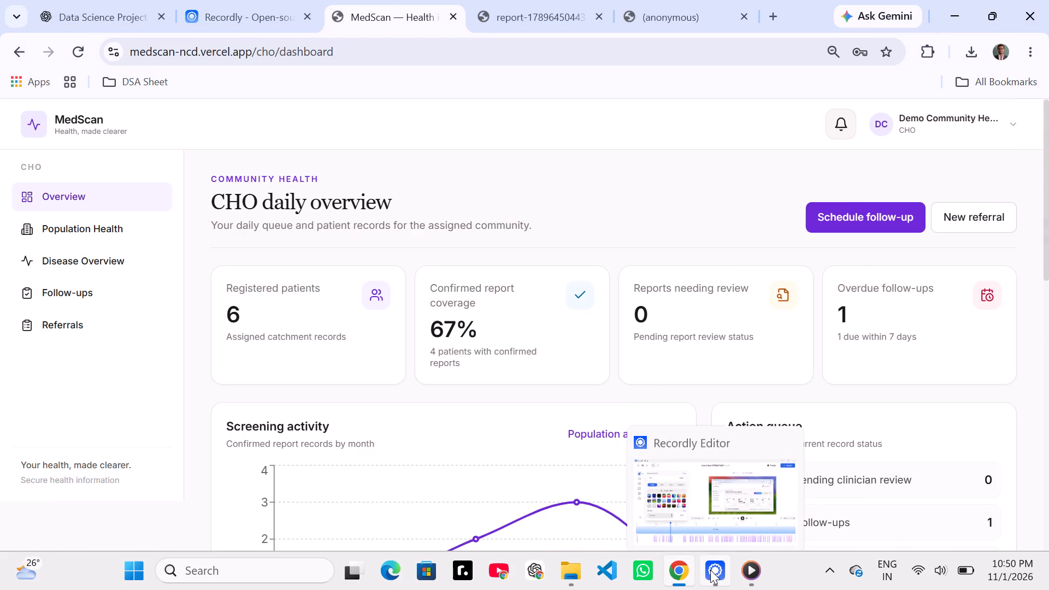
click(747, 477)
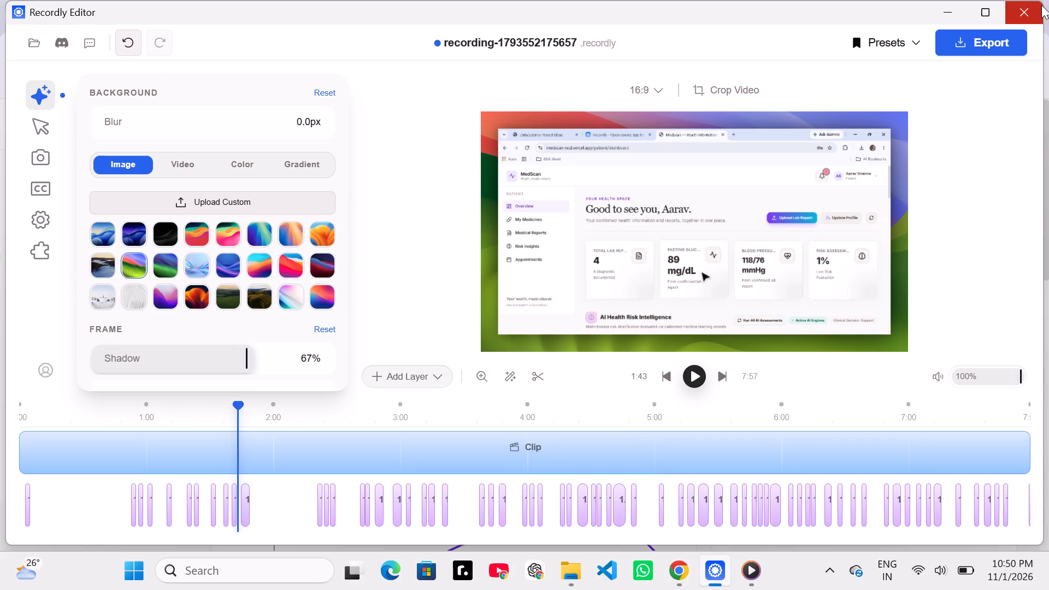
click(1034, 16)
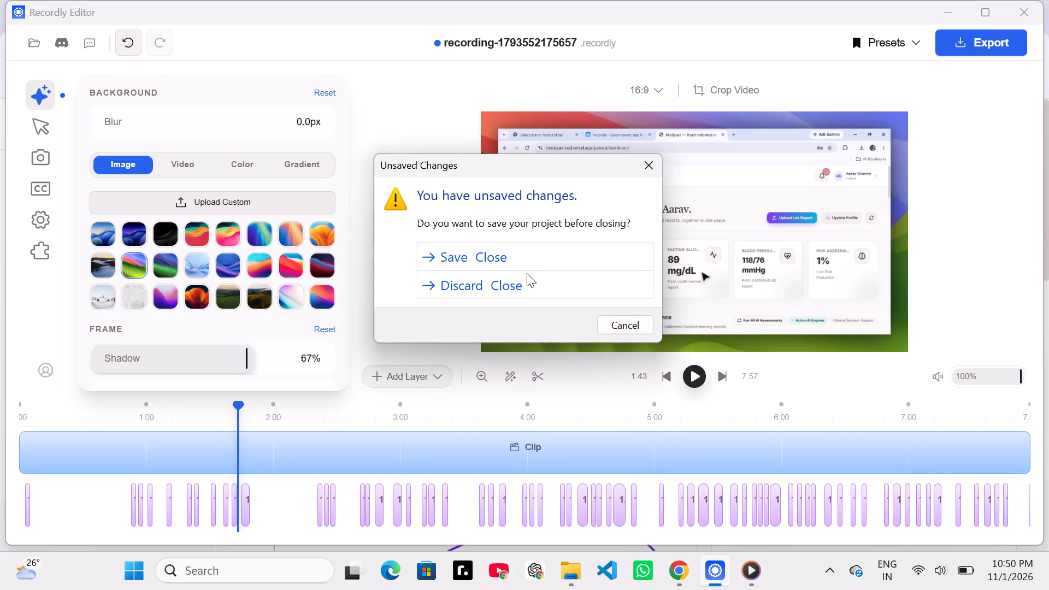
click(520, 281)
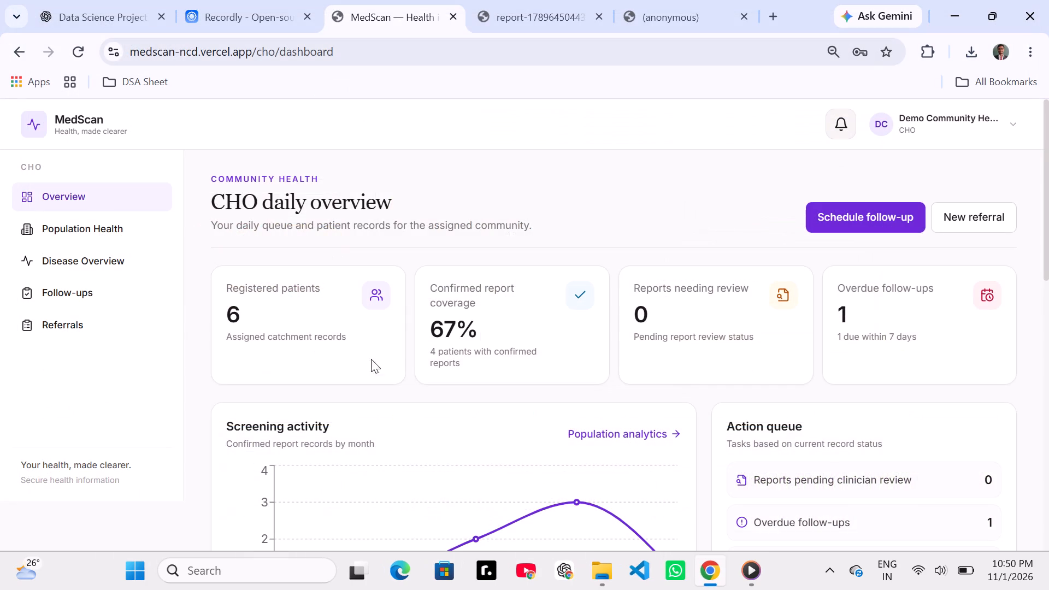
click(576, 560)
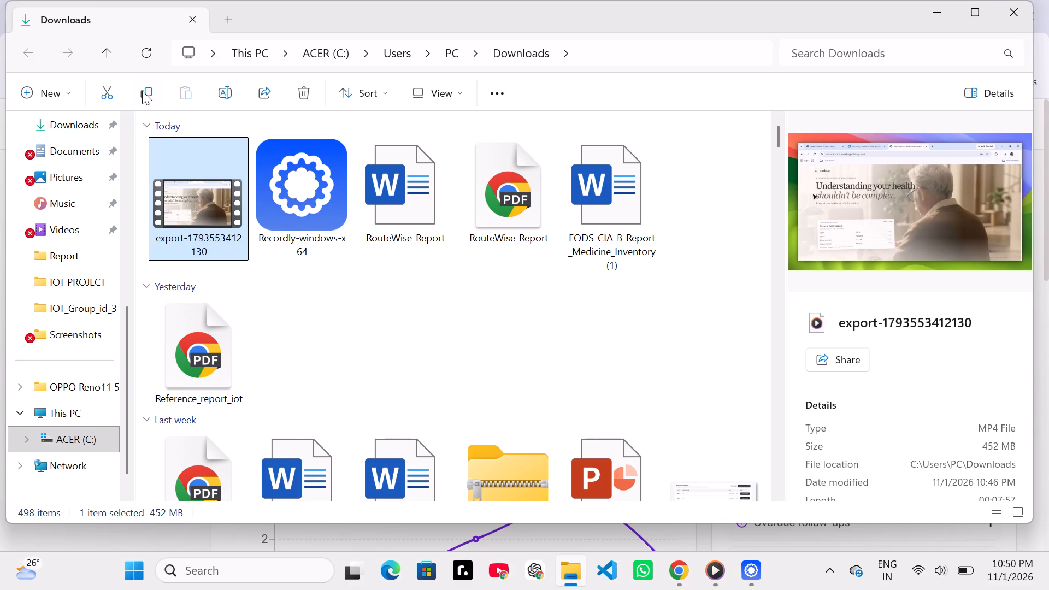
click(144, 91)
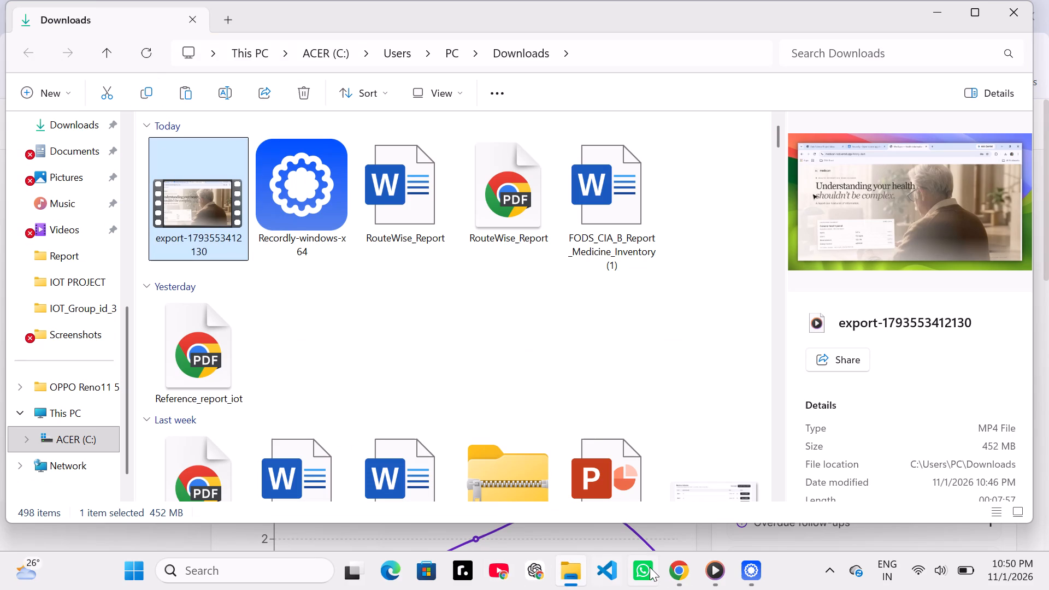
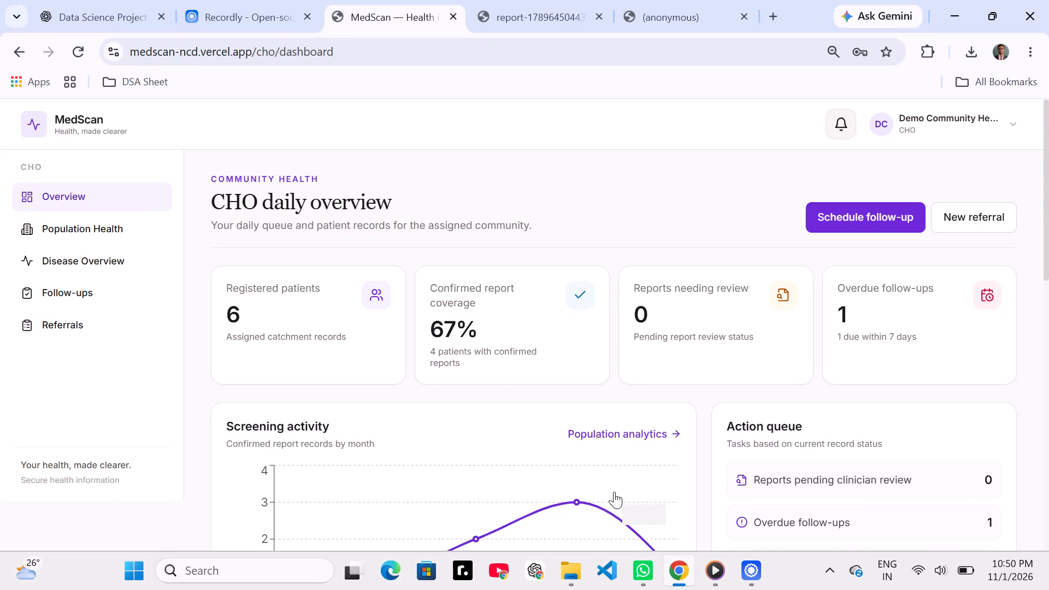
Close the report image, anonymous, Recordly and Data Science Project Ideas browser tabs, keeping only MedScan open.
click(599, 22)
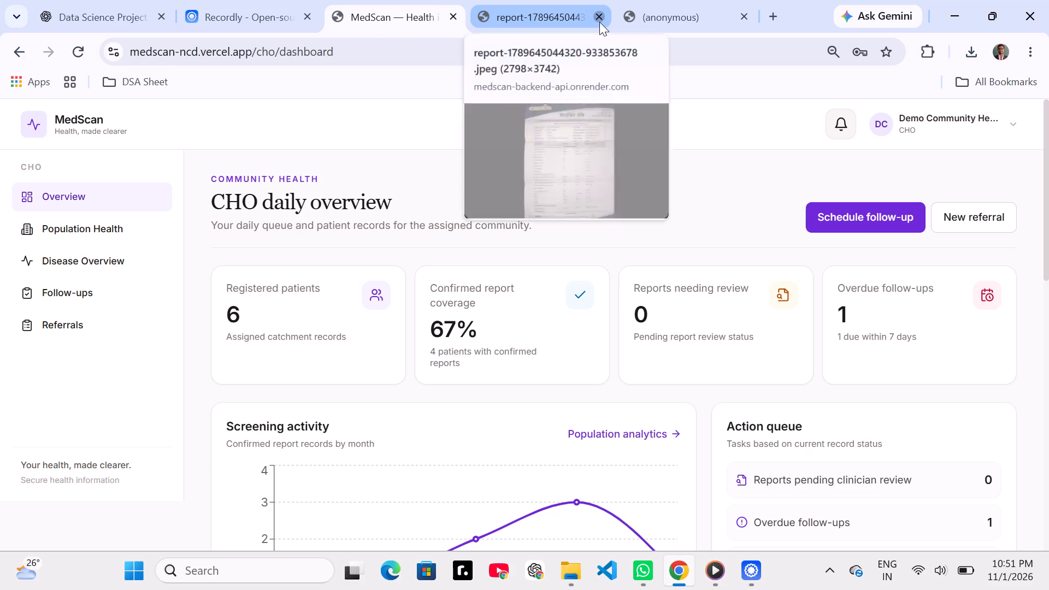
click(599, 22)
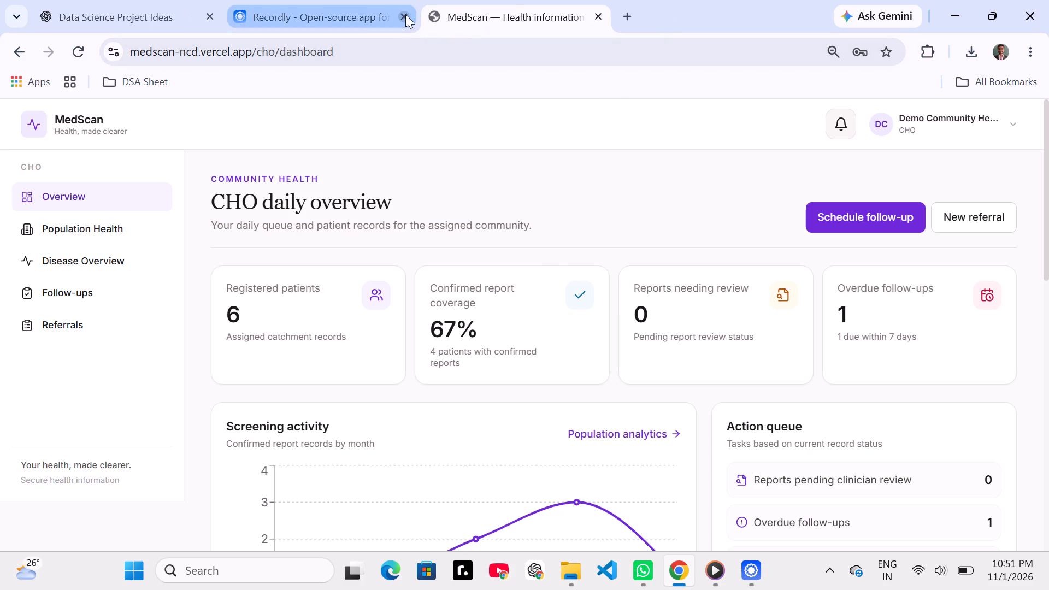
click(405, 14)
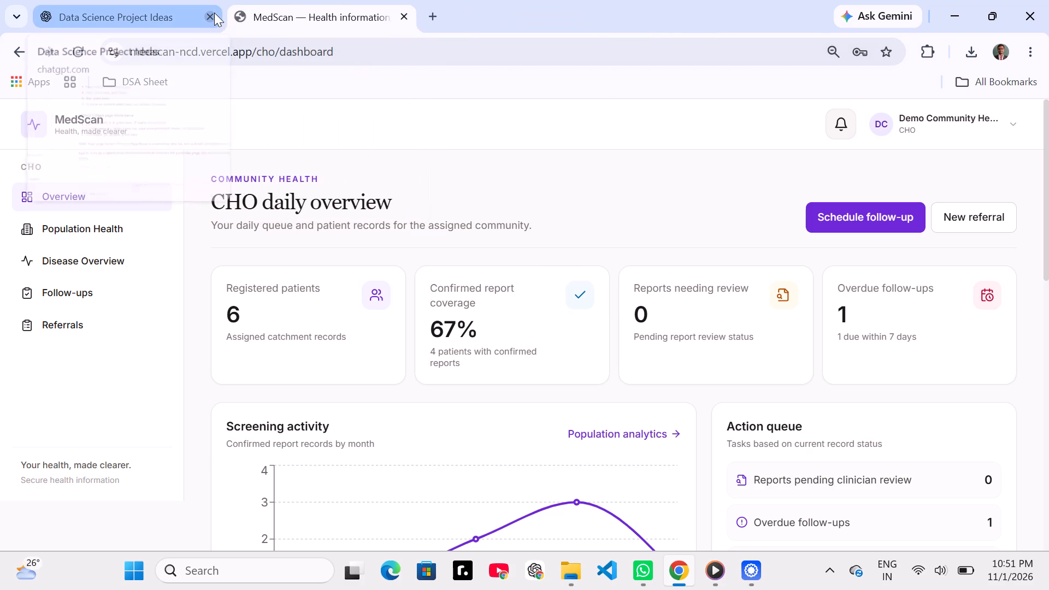
click(214, 13)
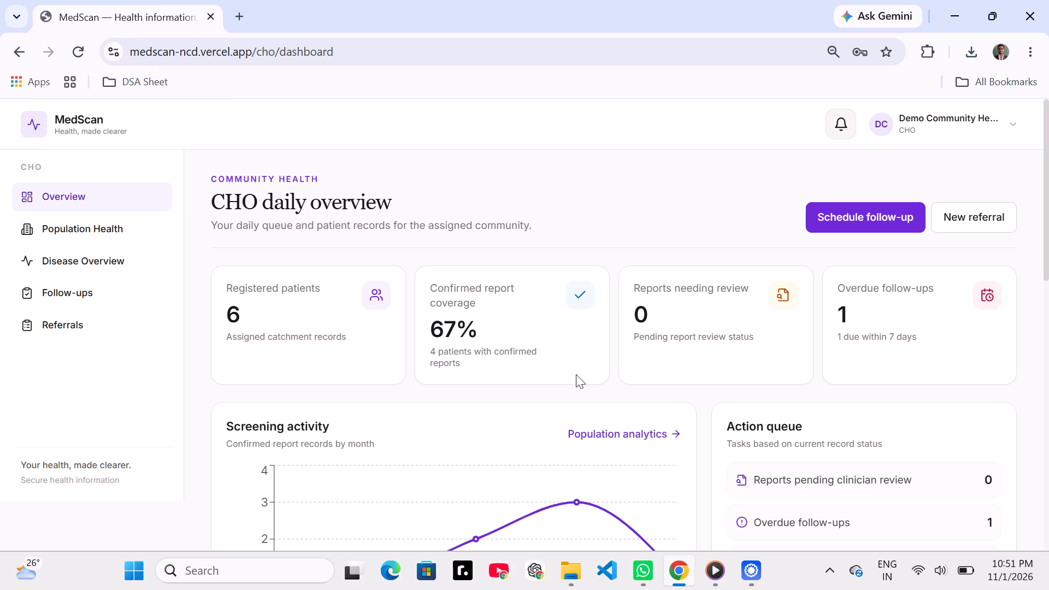
Present the CHO daily overview's heading and its summary cards for patients, report coverage, pending reviews and overdue follow-ups.
click(604, 494)
drag(210, 201, 533, 236)
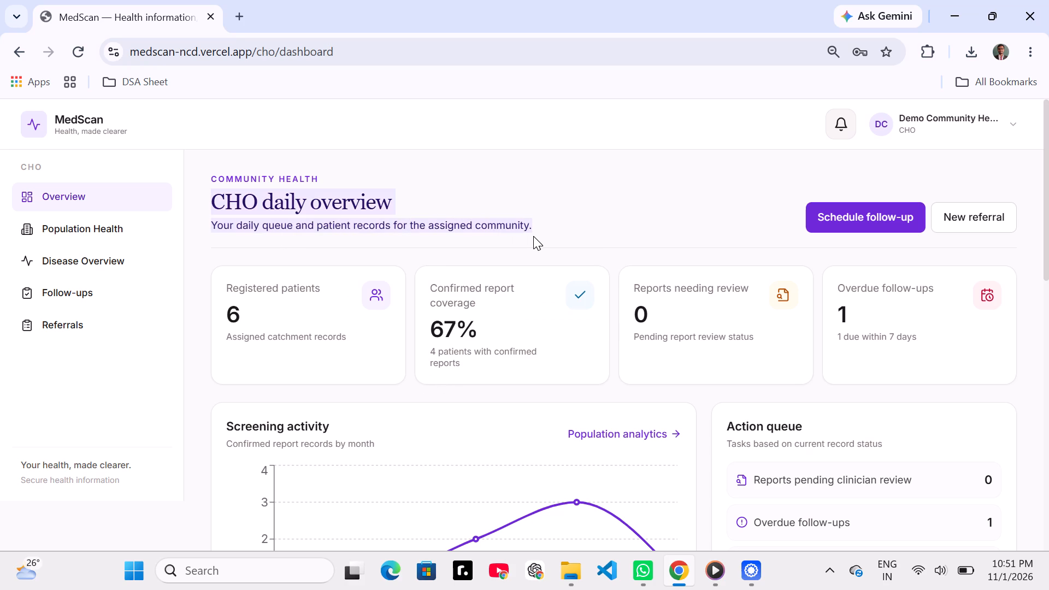
click(443, 223)
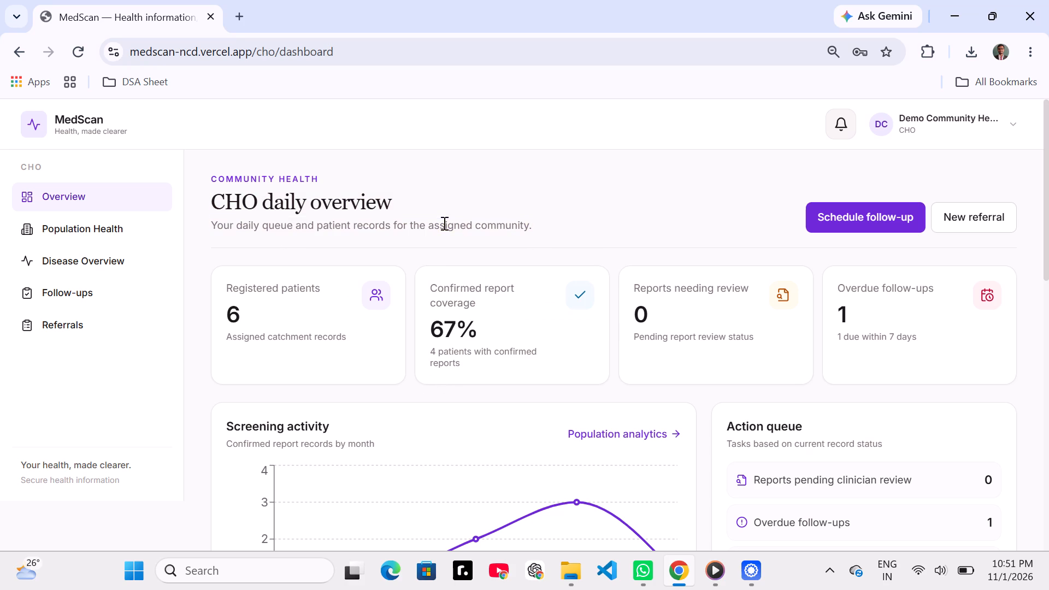
scroll(367, 329, down, 2)
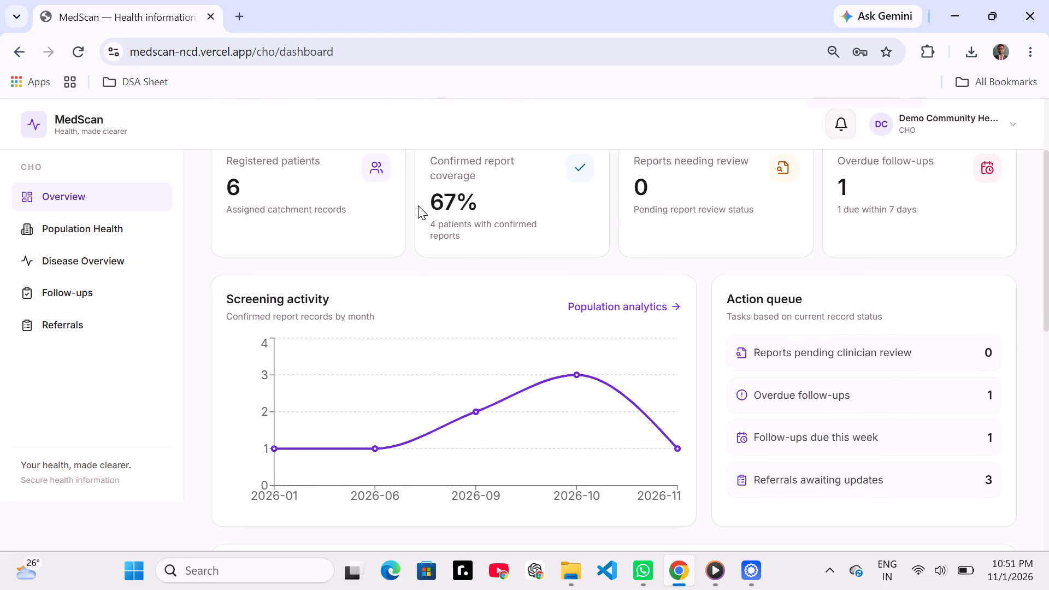
scroll(473, 206, up, 1)
click(364, 230)
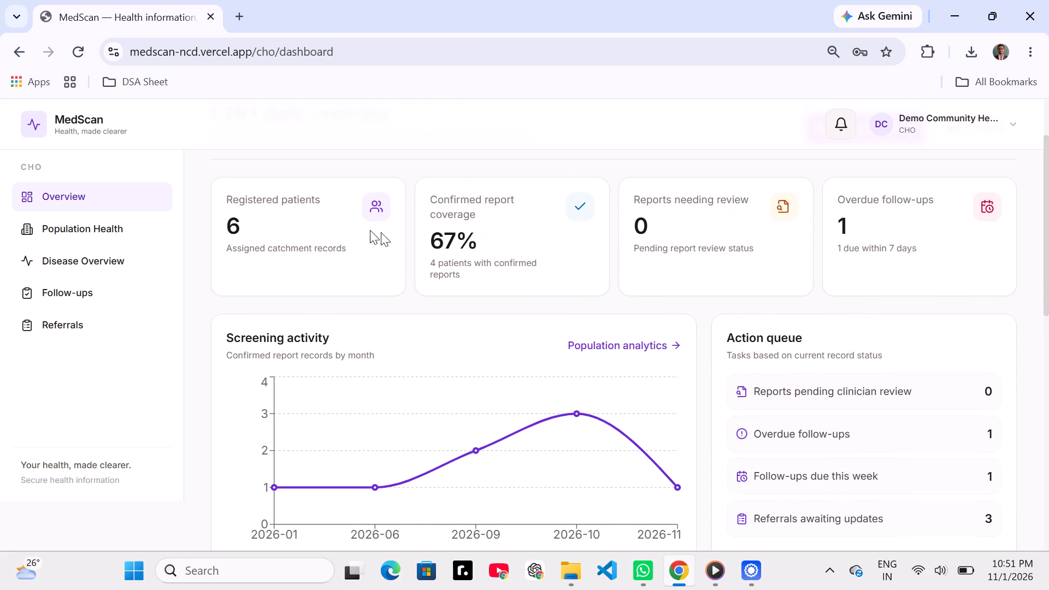
click(547, 252)
click(710, 245)
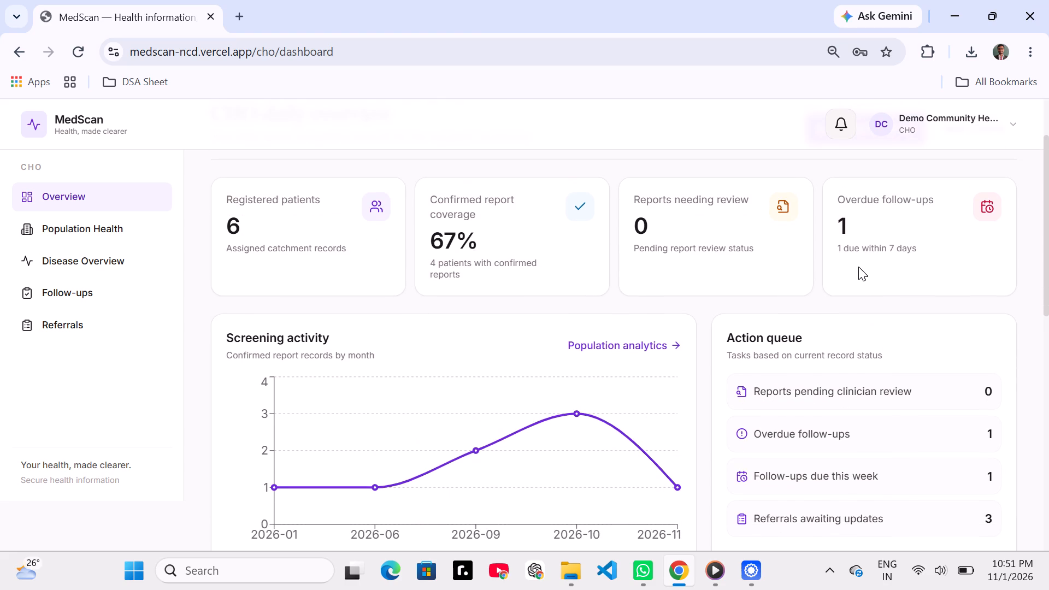
click(858, 267)
scroll(858, 267, down, 2)
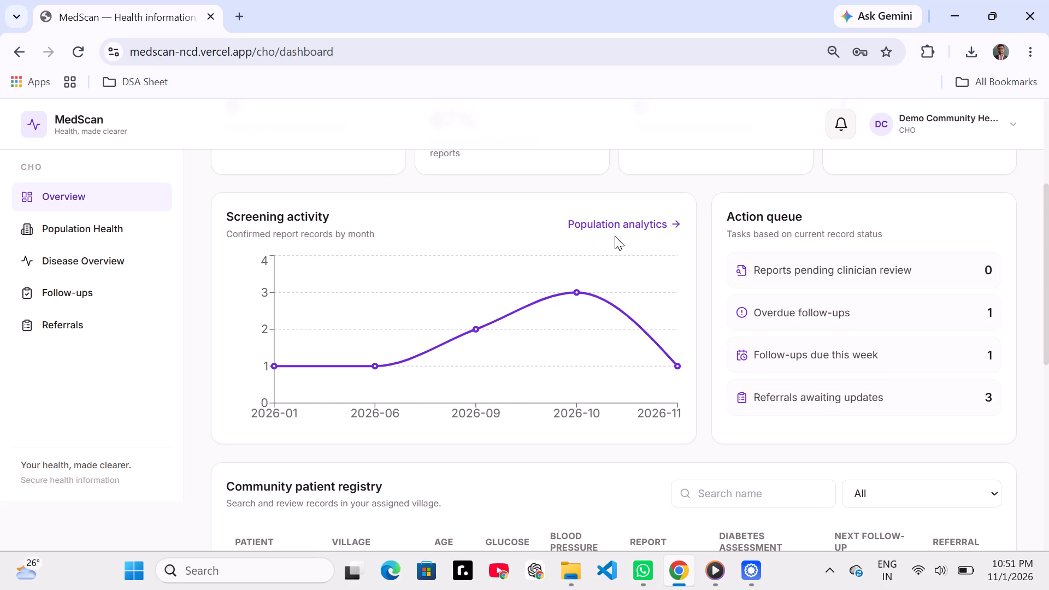
Open Population analytics from Screening activity and examine the village coverage, age and confirmed-reports charts.
click(635, 215)
click(635, 221)
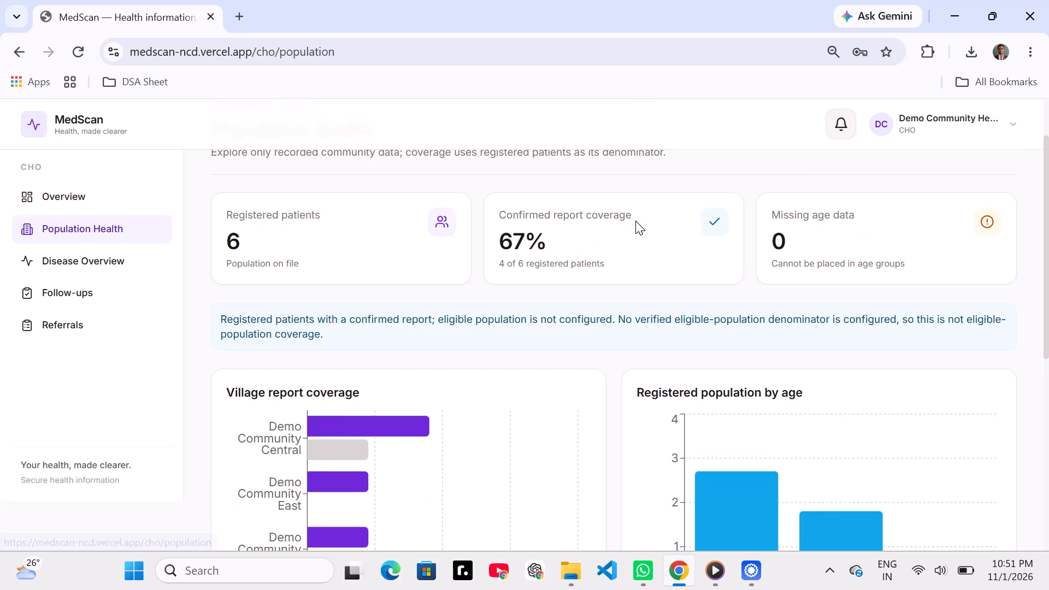
scroll(552, 331, down, 2)
scroll(611, 357, down, 1)
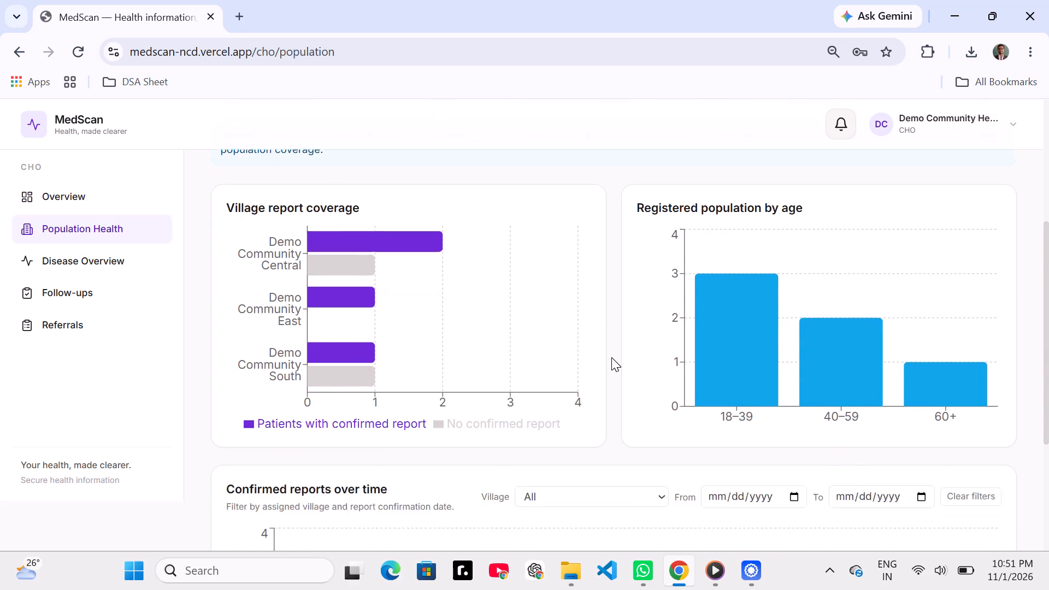
scroll(611, 357, down, 3)
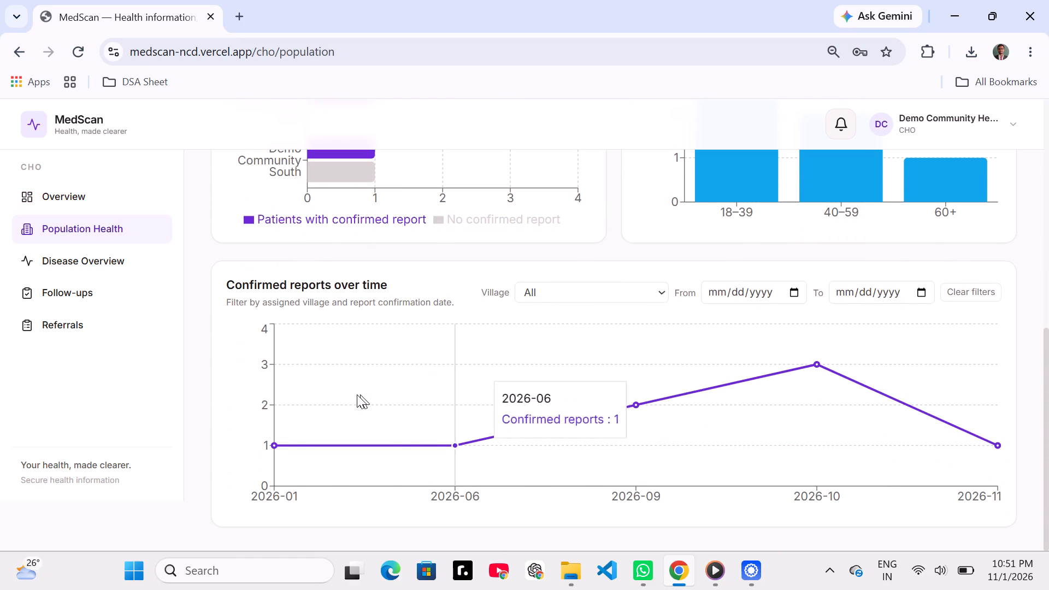
scroll(307, 381, up, 4)
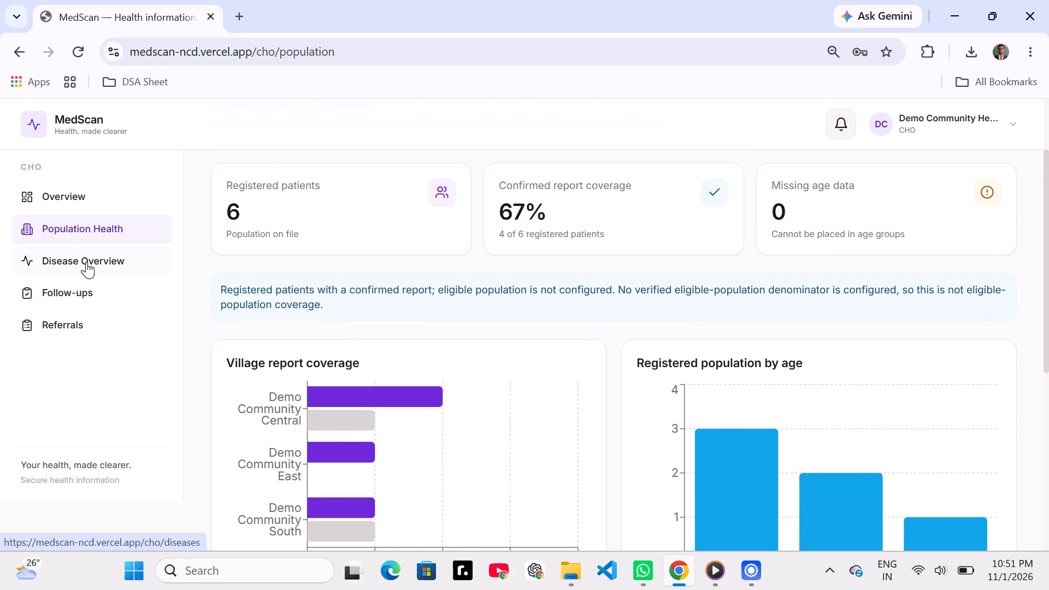
Return to the CHO Overview and examine the Community patient registry, Screening activity and Action queue.
click(70, 209)
scroll(554, 349, down, 2)
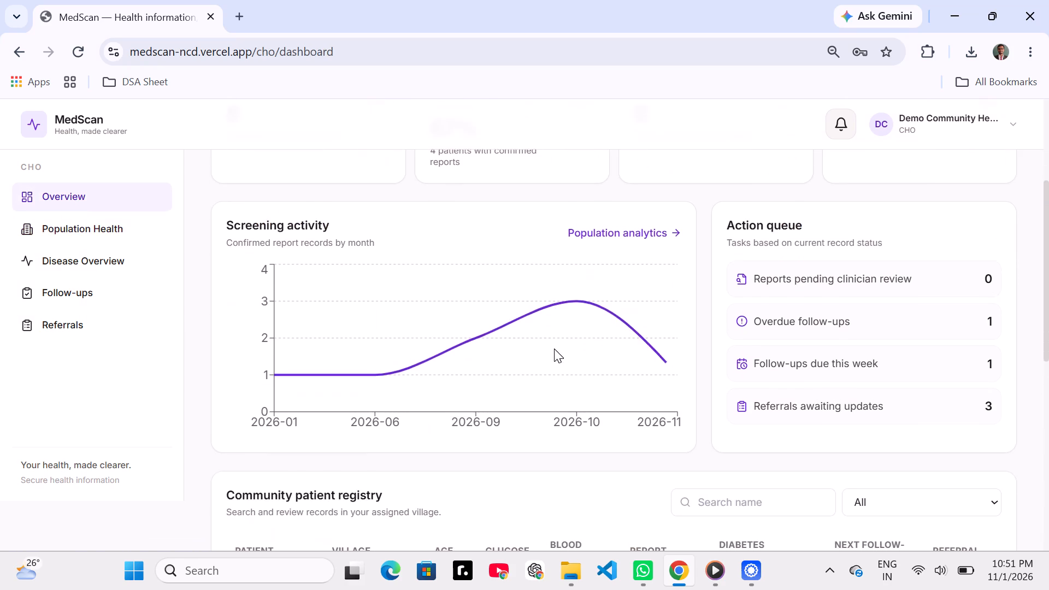
scroll(554, 349, down, 3)
scroll(554, 349, up, 1)
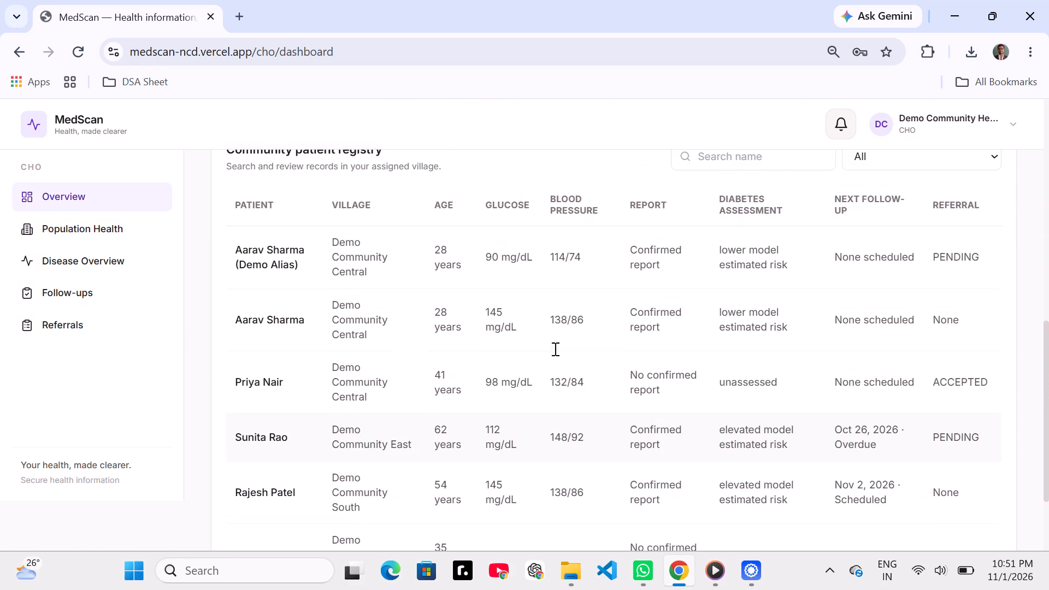
scroll(554, 349, up, 1)
click(439, 268)
scroll(439, 268, down, 3)
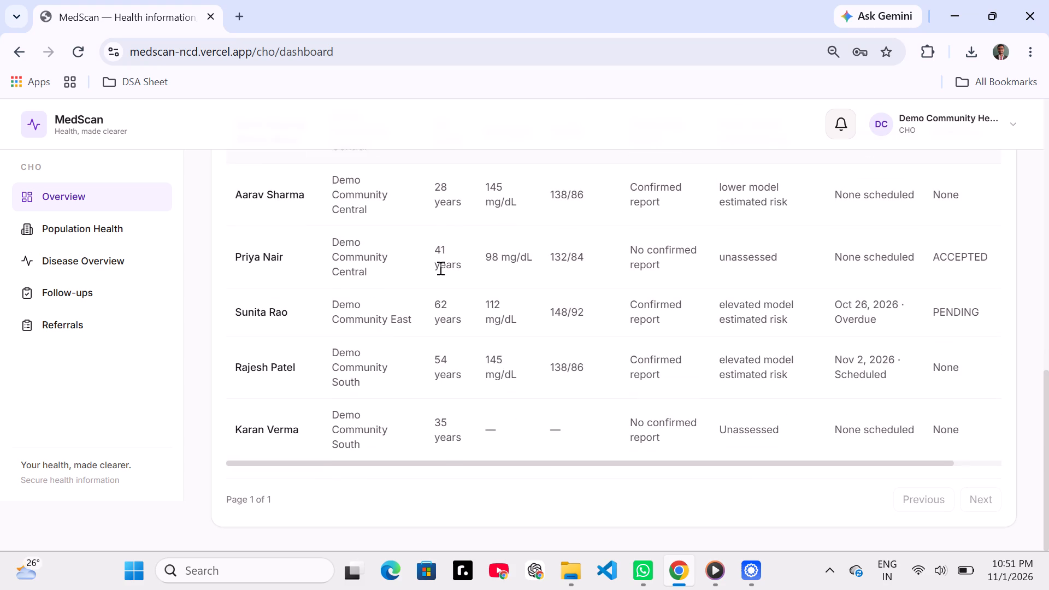
scroll(439, 268, down, 1)
scroll(399, 287, up, 2)
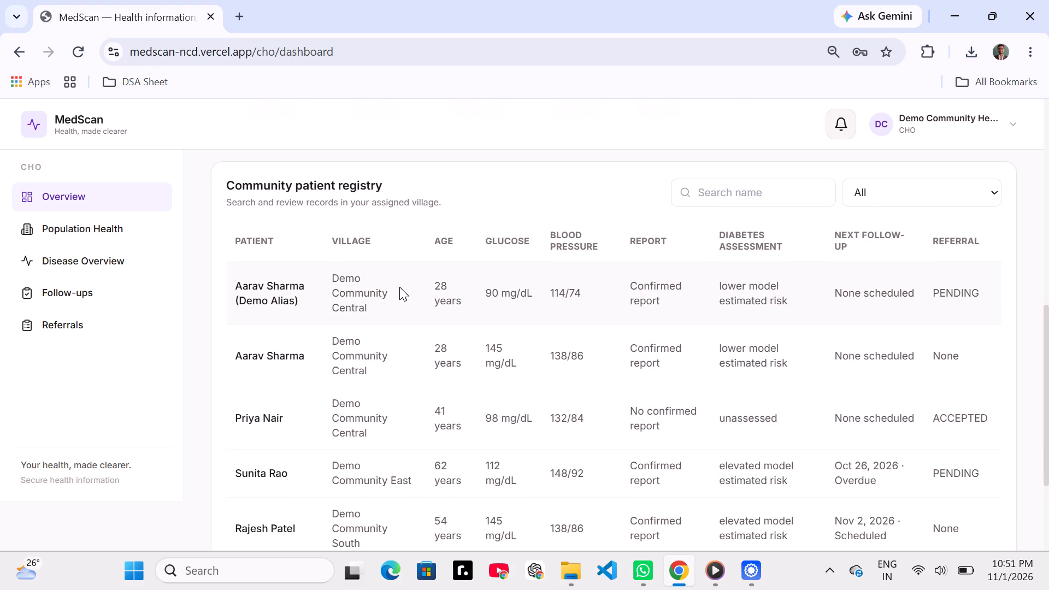
scroll(399, 287, up, 2)
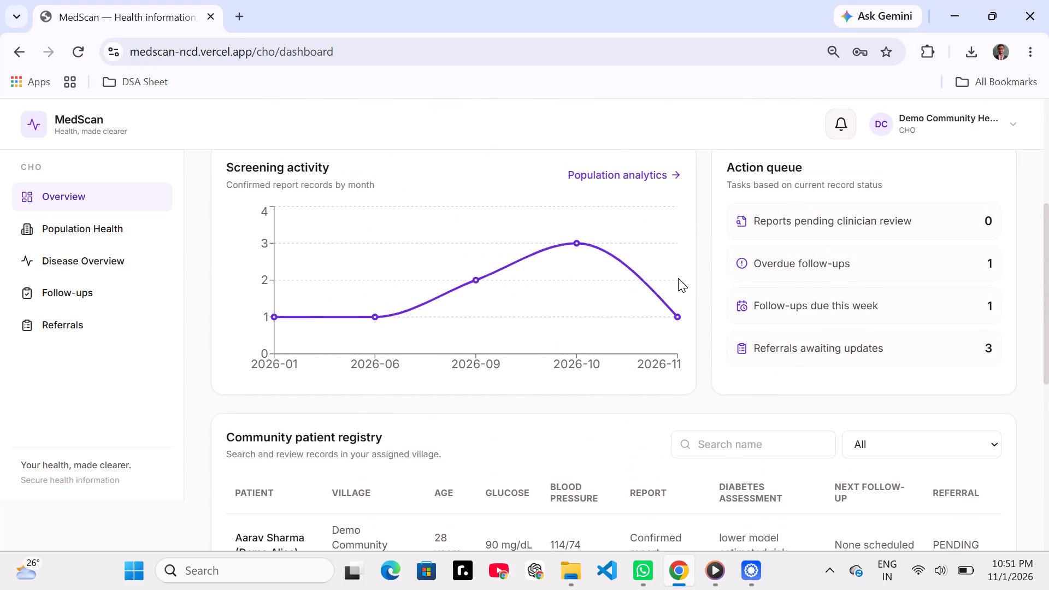
scroll(703, 293, up, 2)
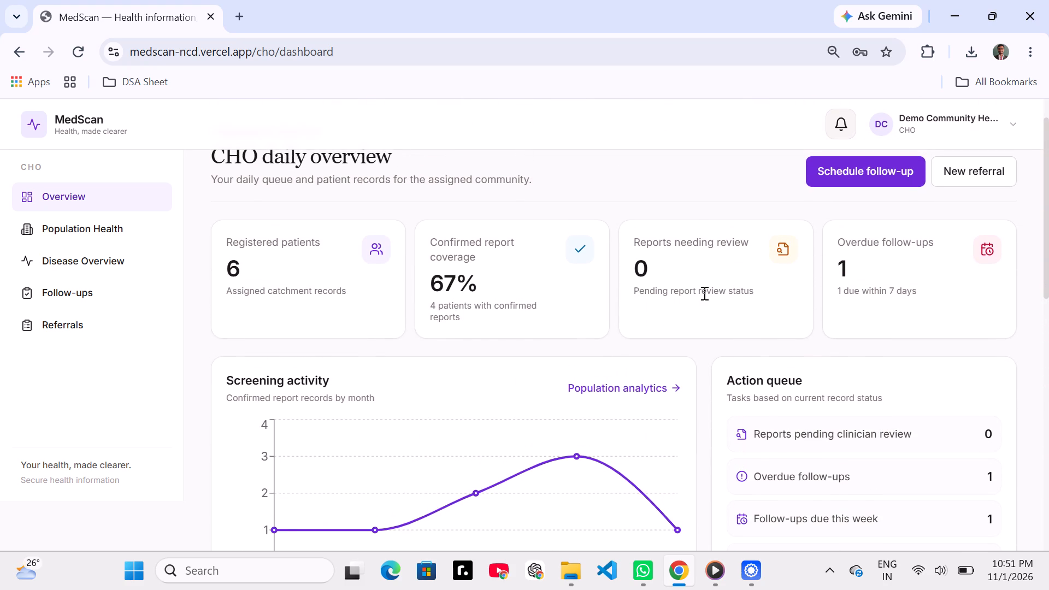
Revisit Population Health and look over its charts down to Confirmed reports over time.
click(117, 245)
click(101, 235)
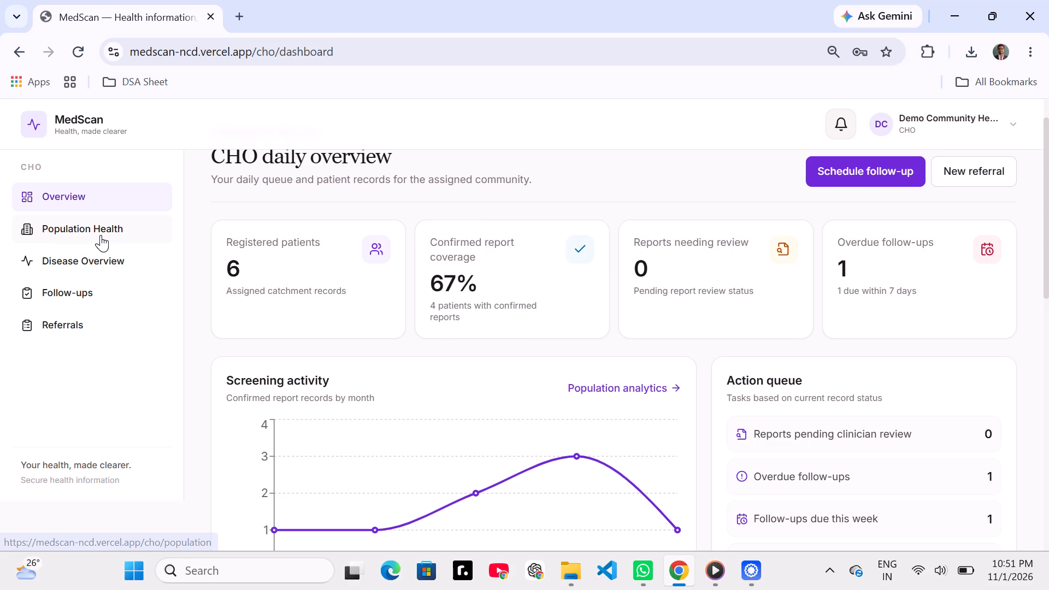
scroll(478, 360, down, 4)
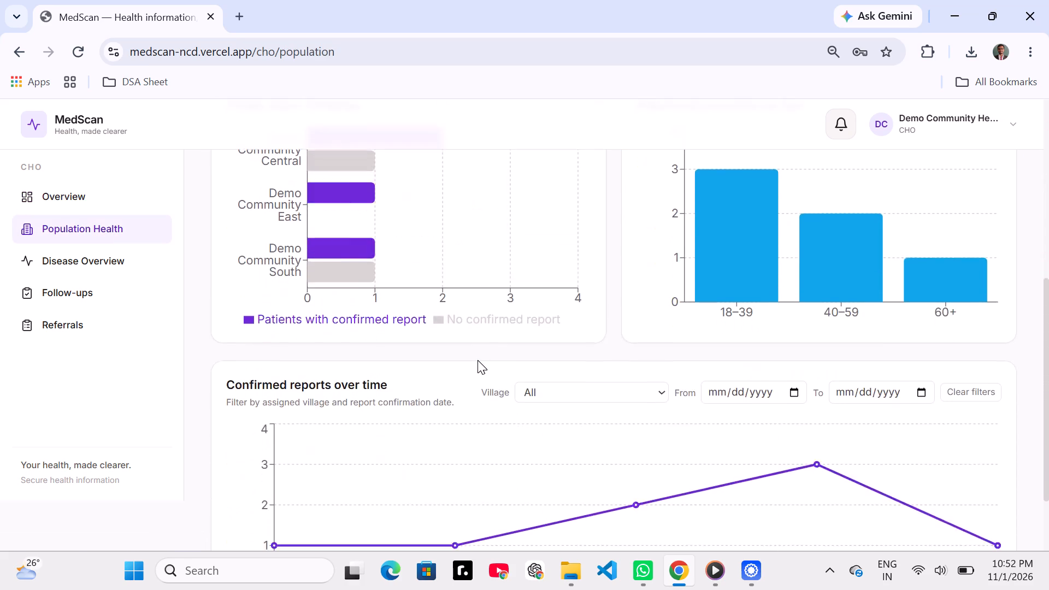
scroll(478, 360, down, 2)
Open Disease Overview and examine the diabetes, heart disease, hypertension and chronic kidney disease risk assessments.
click(81, 265)
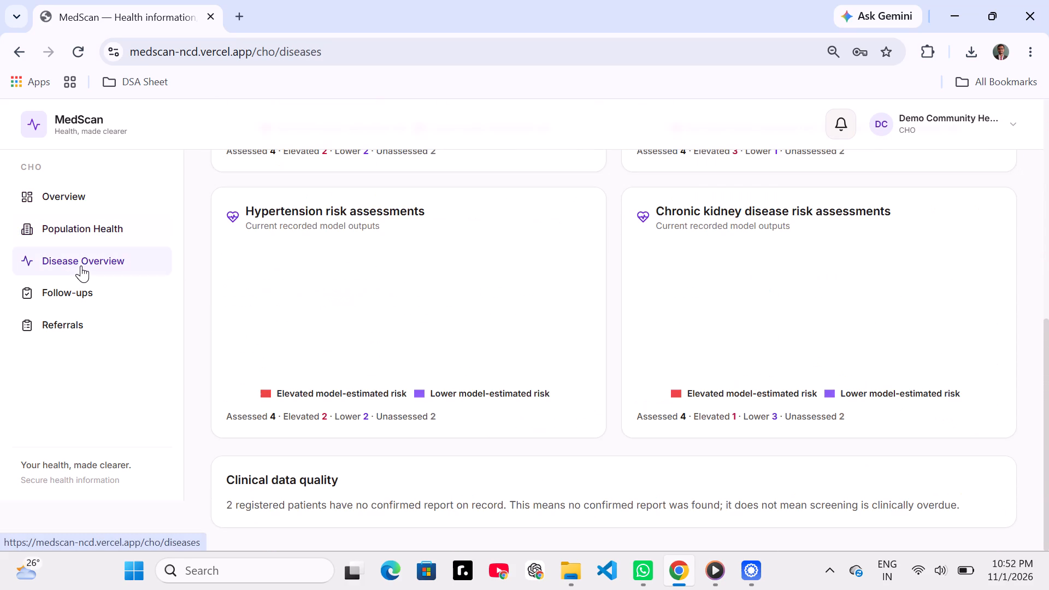
scroll(661, 371, up, 4)
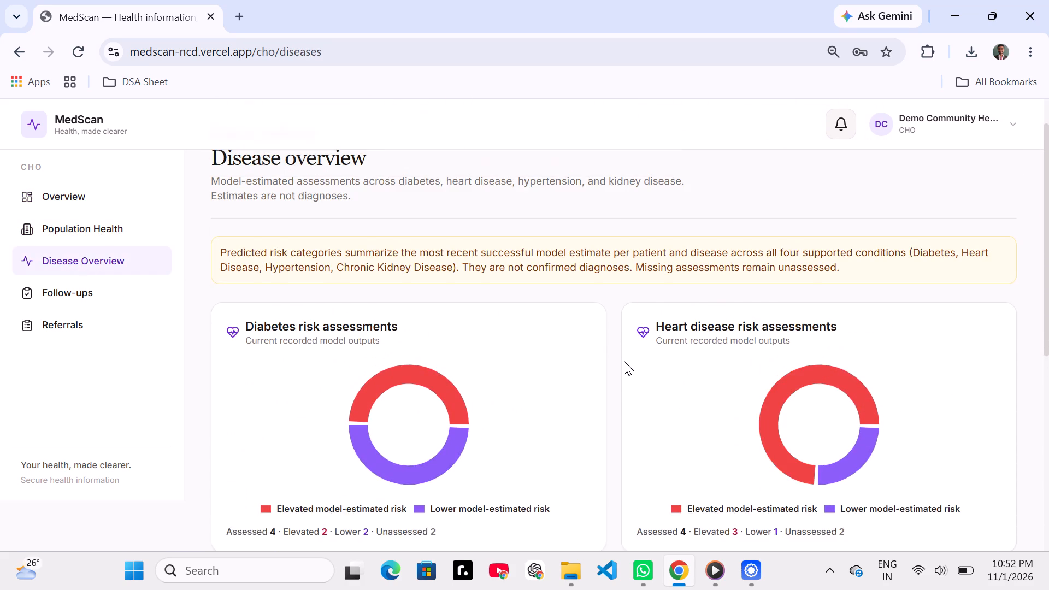
scroll(624, 361, down, 4)
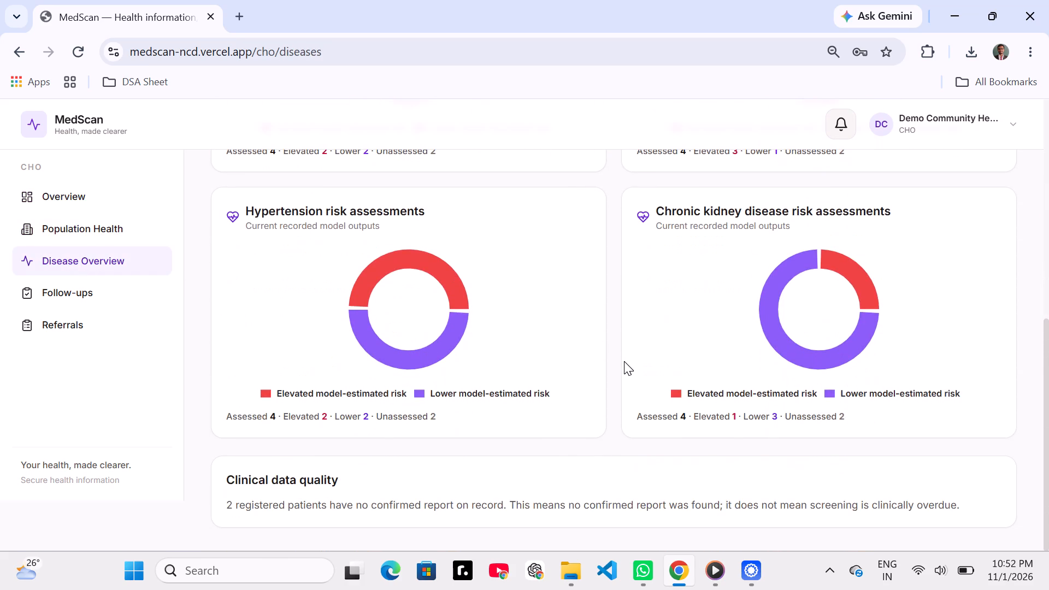
In Follow-ups, schedule a follow-up for Aarav of Demo Community Central (not the Demo Alias entry), due 11/11/2026, with reason and notes "test".
click(105, 287)
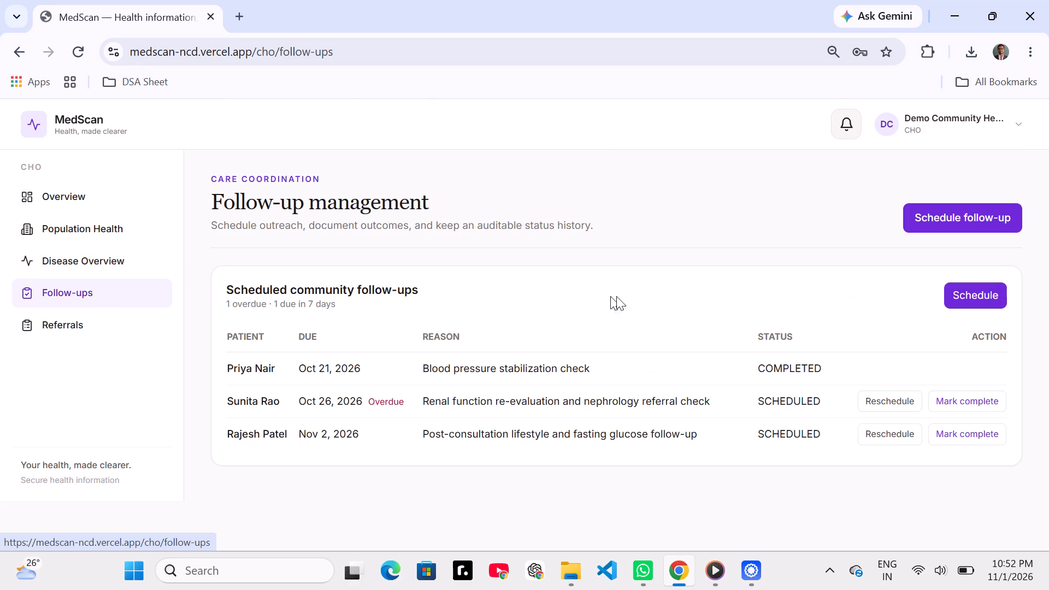
click(978, 220)
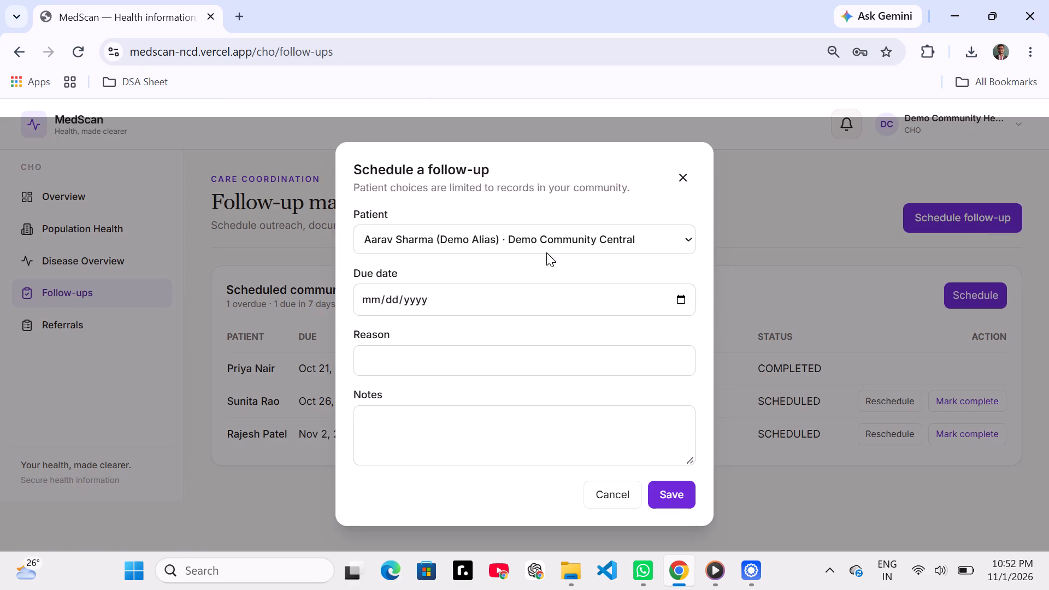
click(685, 298)
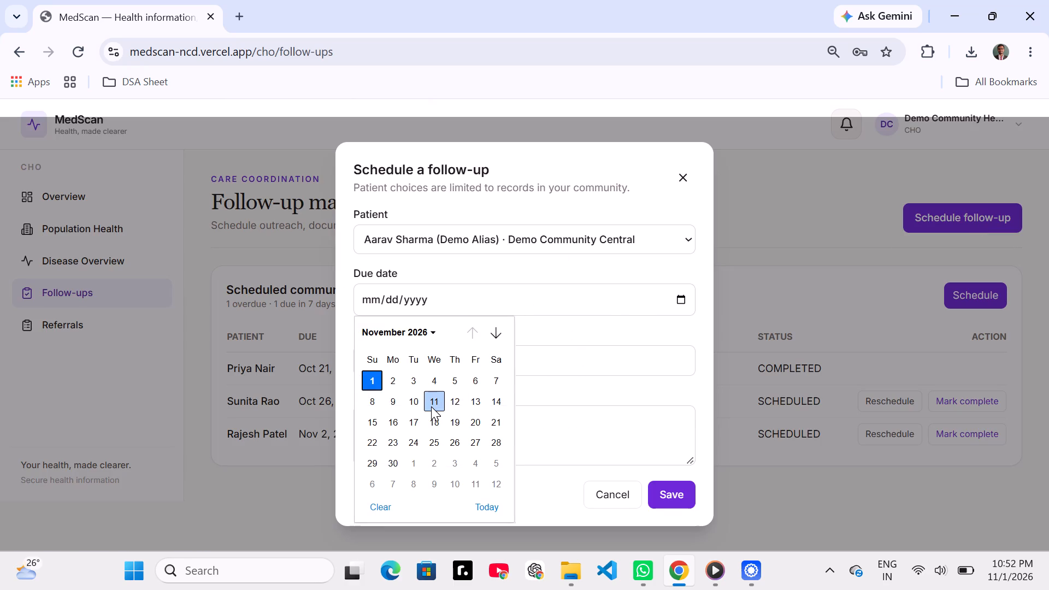
click(431, 406)
click(688, 241)
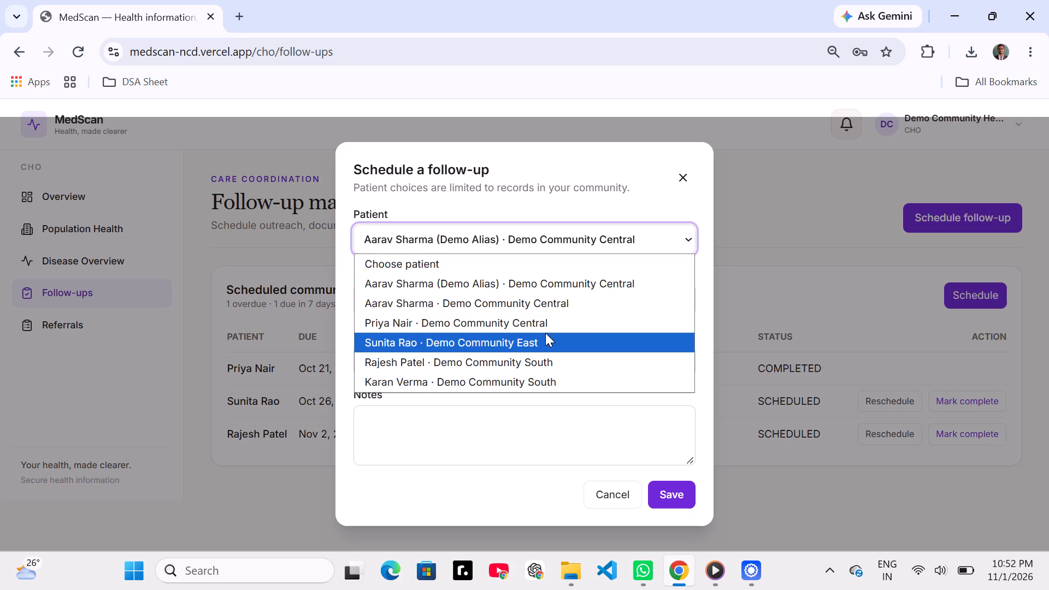
click(490, 308)
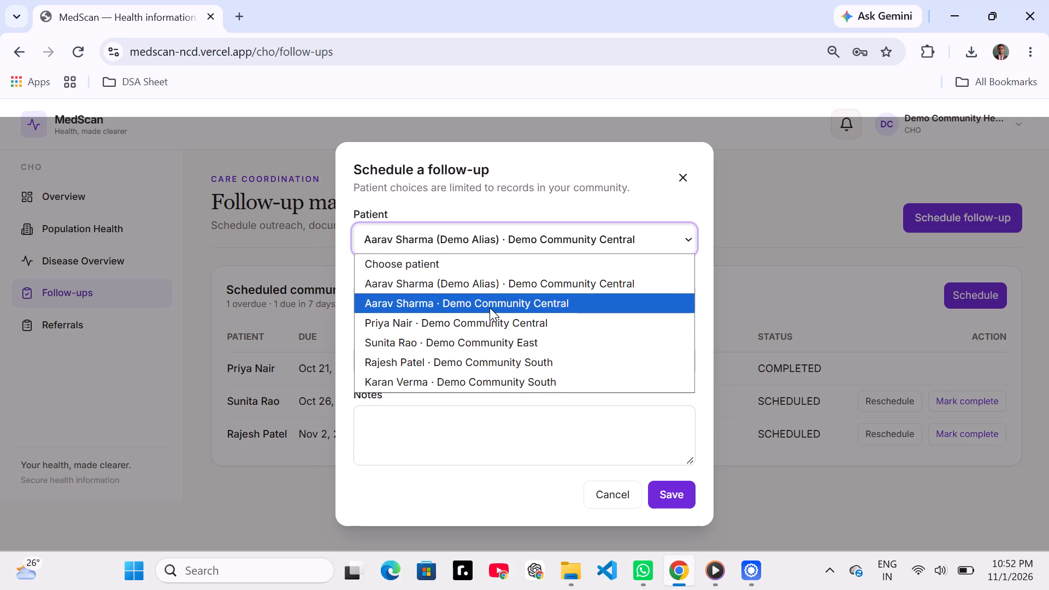
click(421, 371)
text(test)
click(385, 429)
text(test)
scroll(609, 416, down, 2)
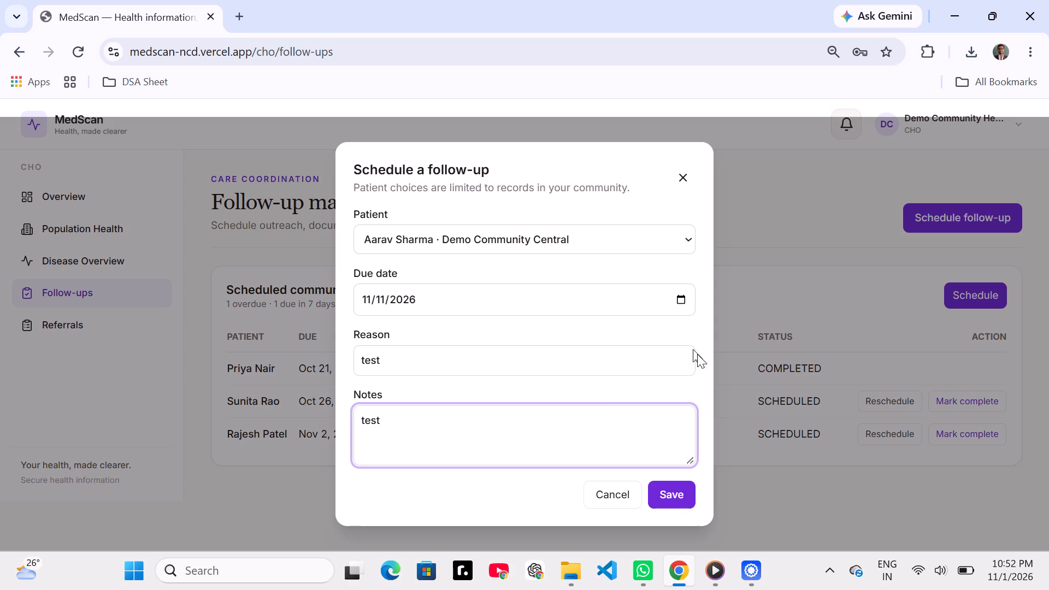
drag(372, 488, 130, 464)
click(667, 491)
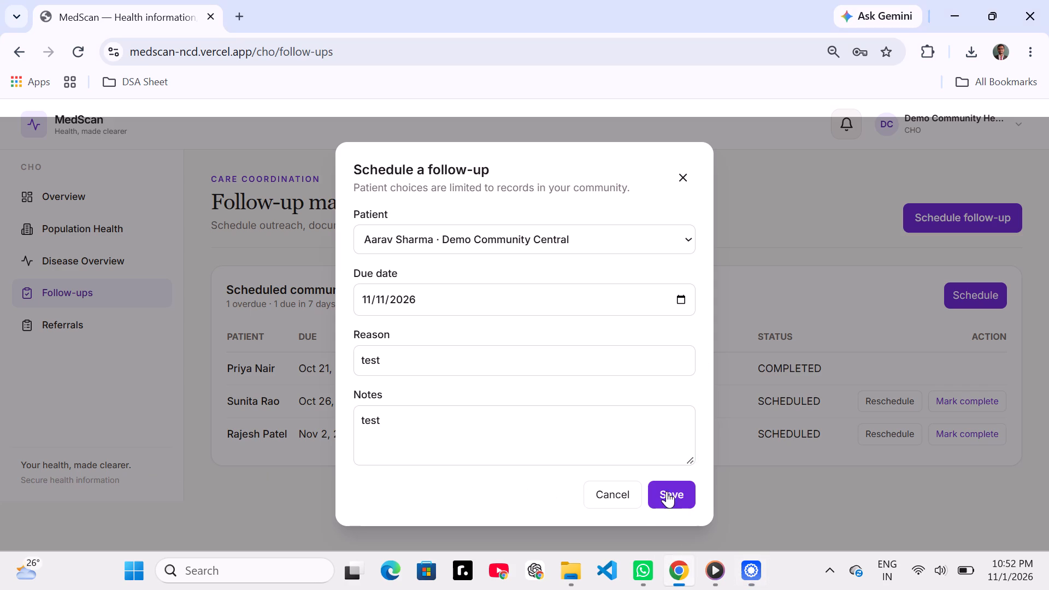
scroll(649, 366, down, 1)
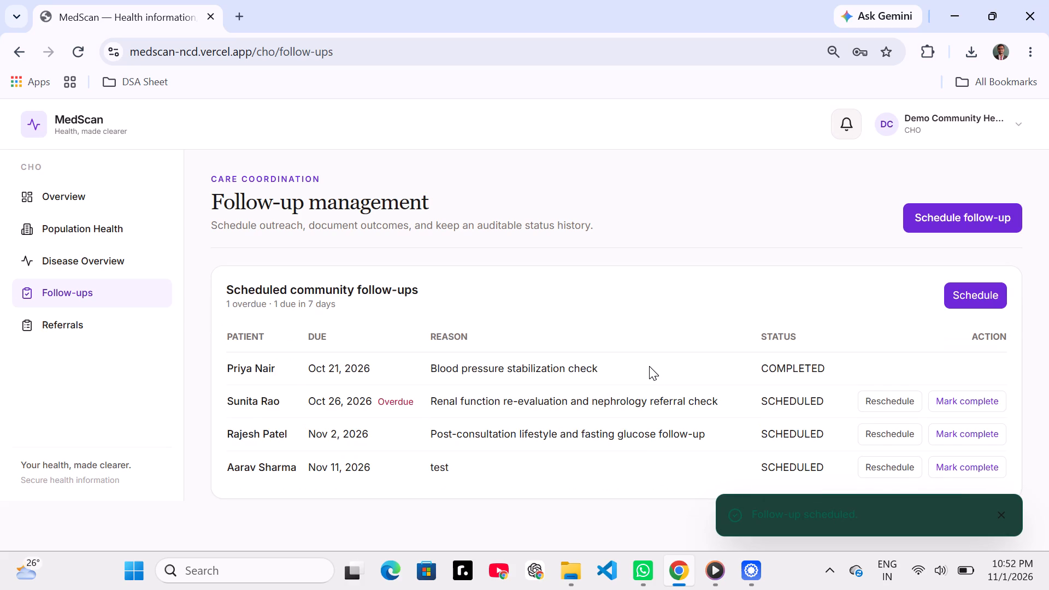
scroll(649, 366, down, 1)
Review the scheduled community follow-ups, and open Referrals to look over the Community referrals table.
drag(224, 369, 444, 362)
click(634, 261)
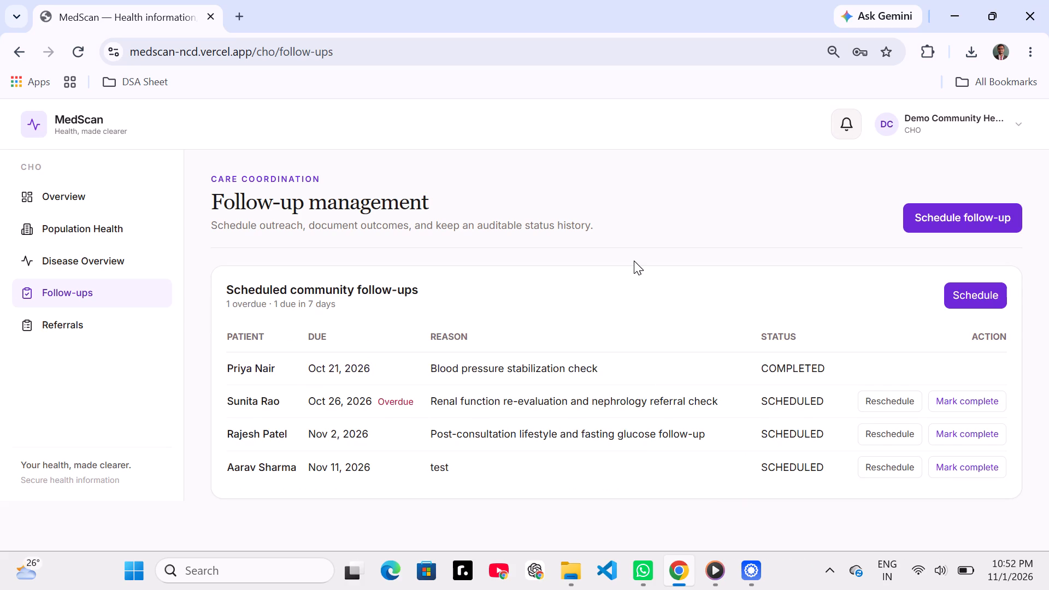
click(95, 326)
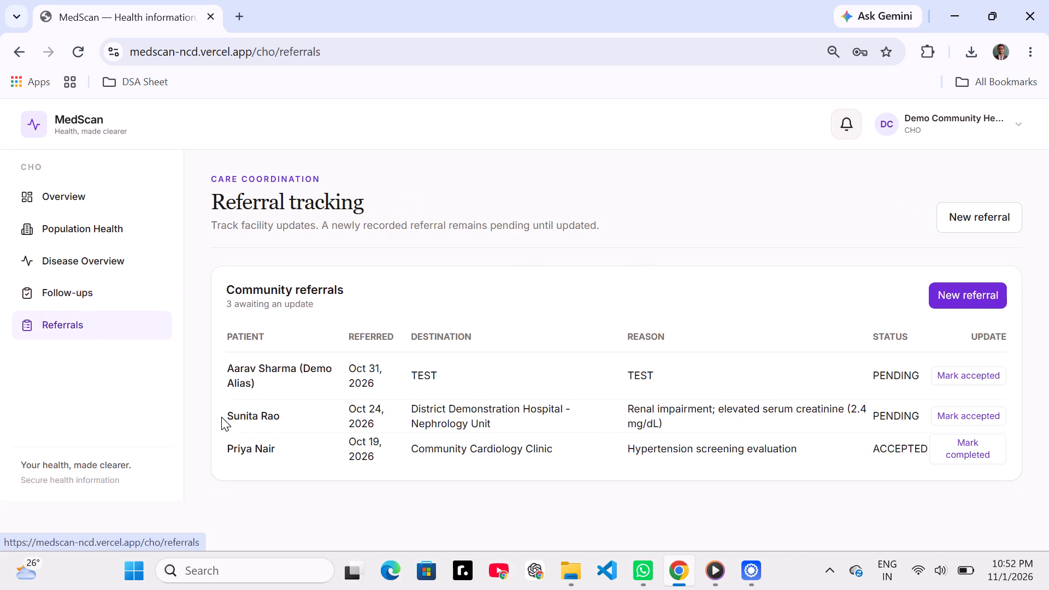
scroll(524, 358, down, 2)
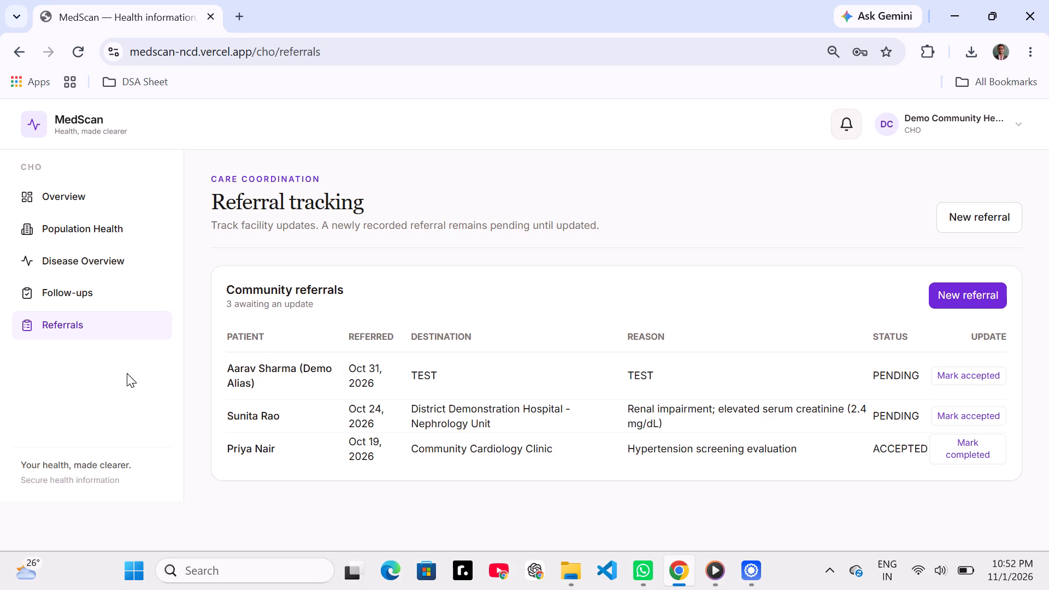
scroll(100, 376, up, 3)
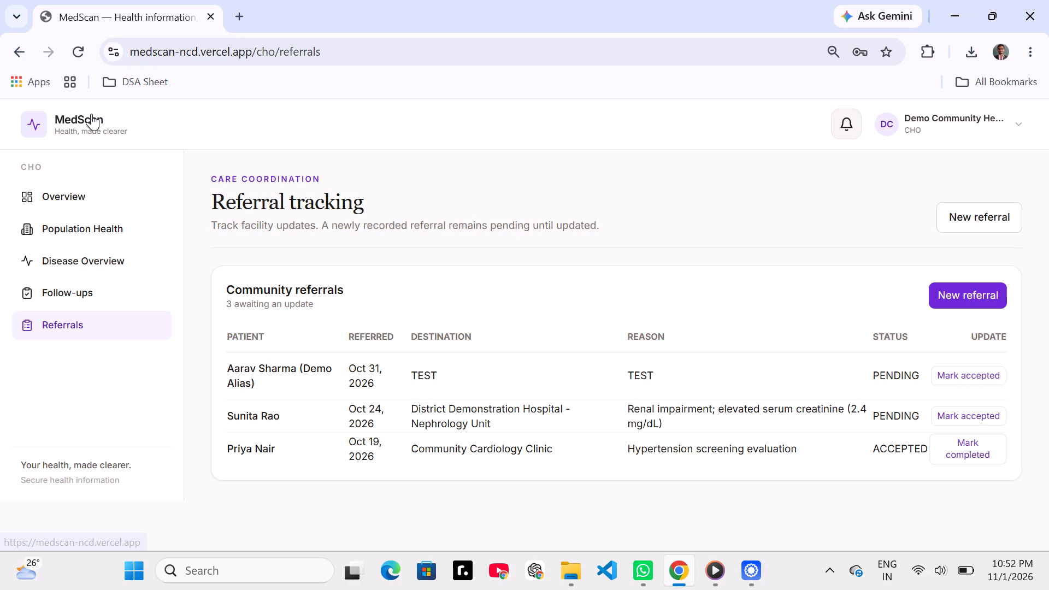
Return to the MedScan landing page to close the CHO walkthrough and stop the Recordly screen recording.
click(84, 118)
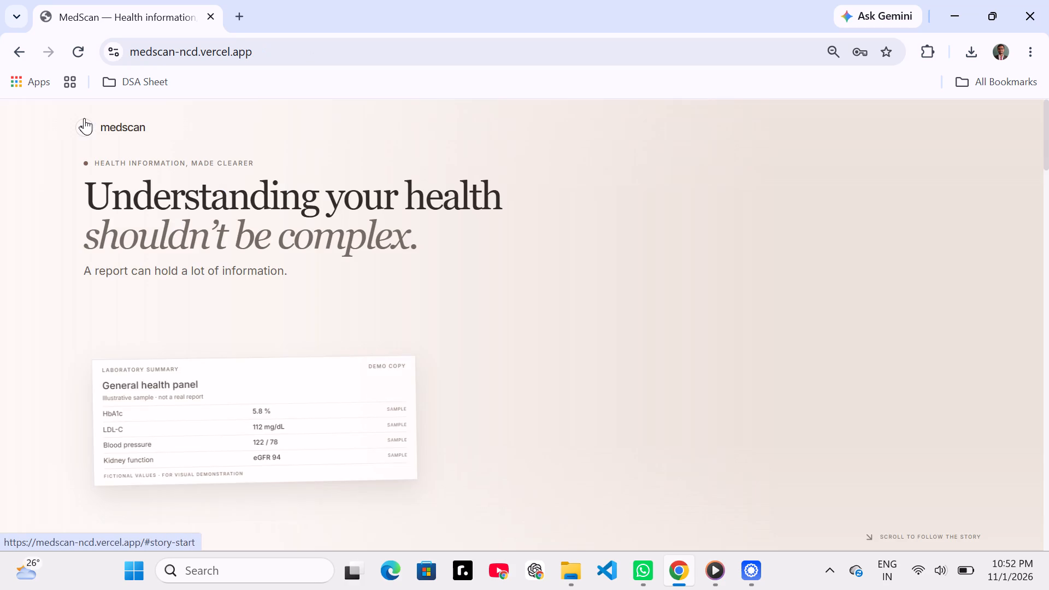
click(400, 278)
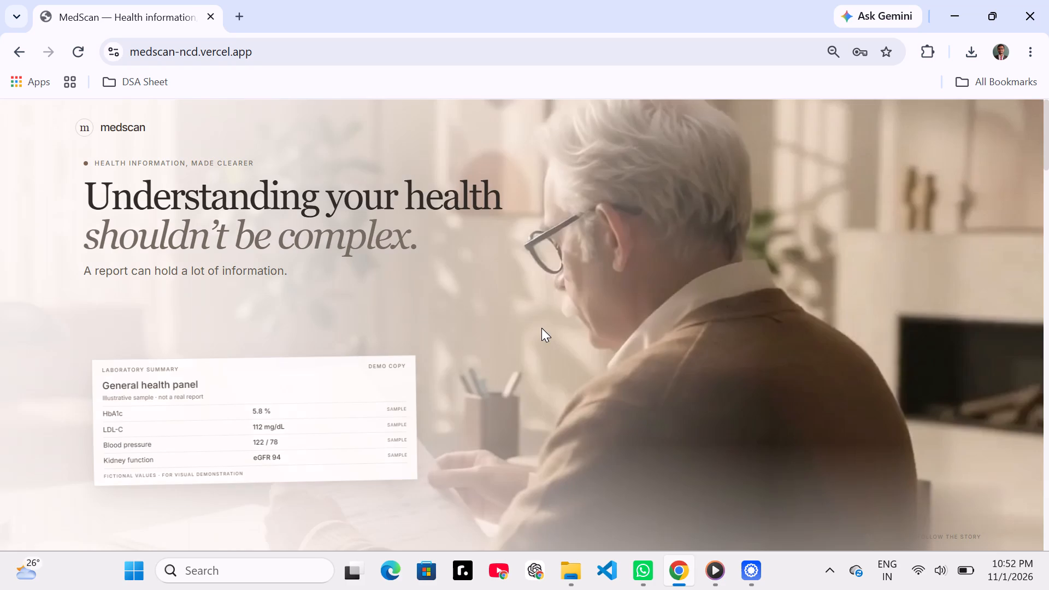
click(541, 328)
click(352, 470)
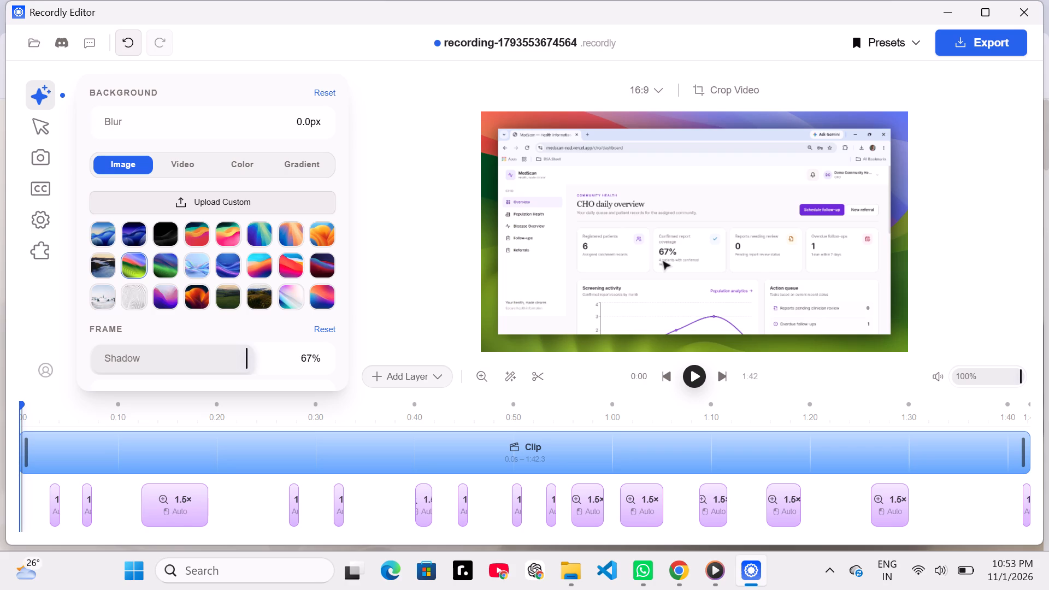
Export the CHO recording from the Recordly editor as MP4 at Original 1792 x 1008, Balanced encoding and 30 FPS.
click(967, 46)
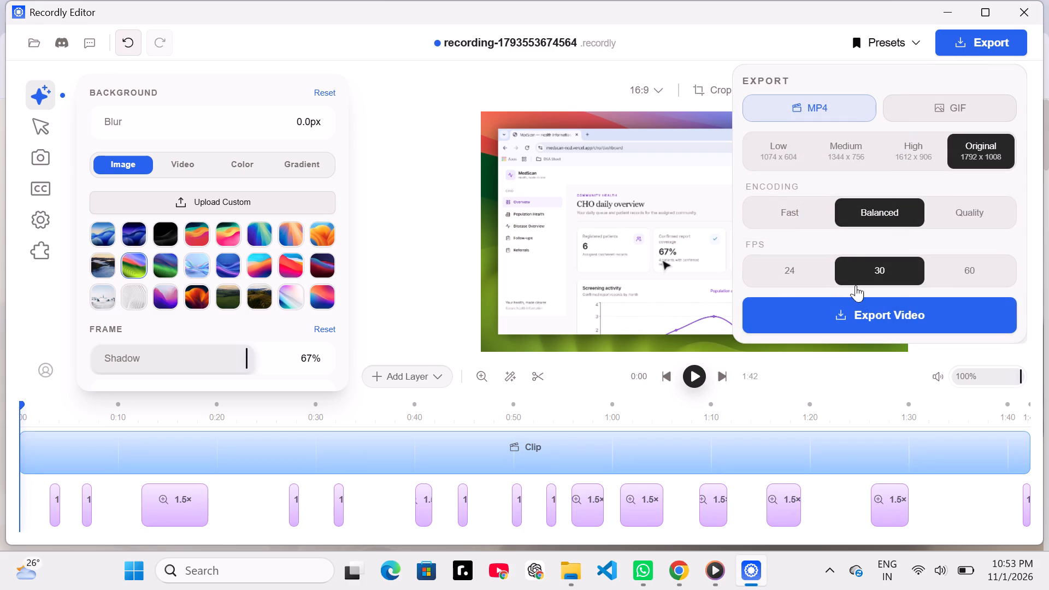
click(892, 311)
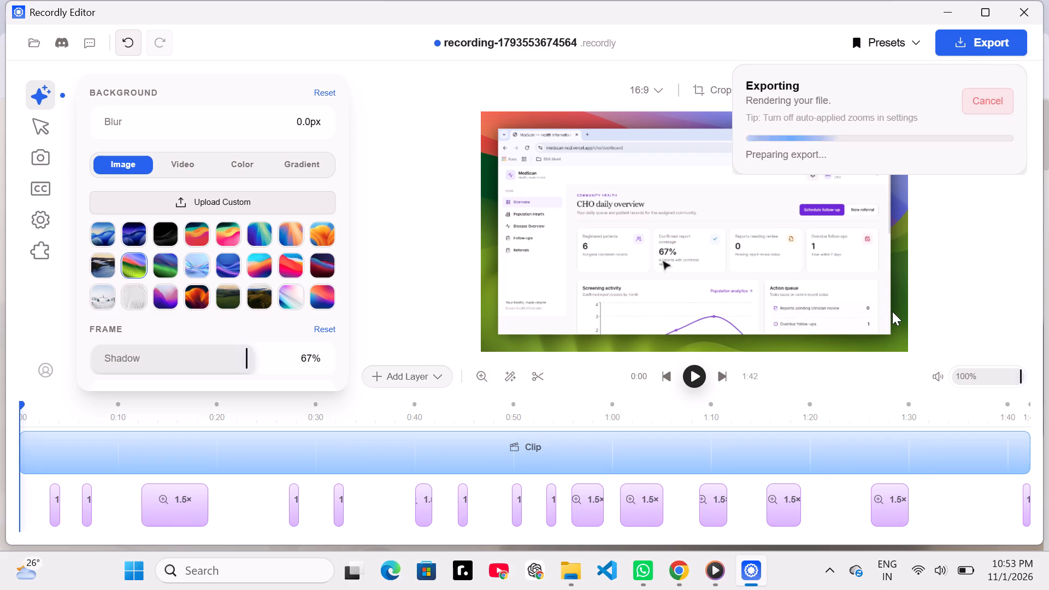
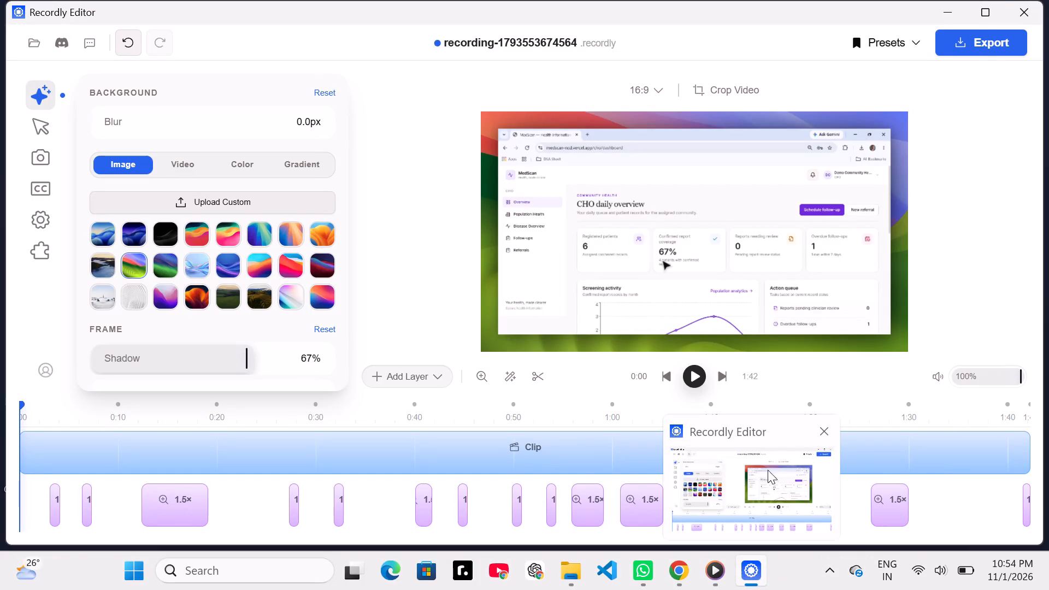
Check the rendering progress of the CHO recording's export.
click(983, 43)
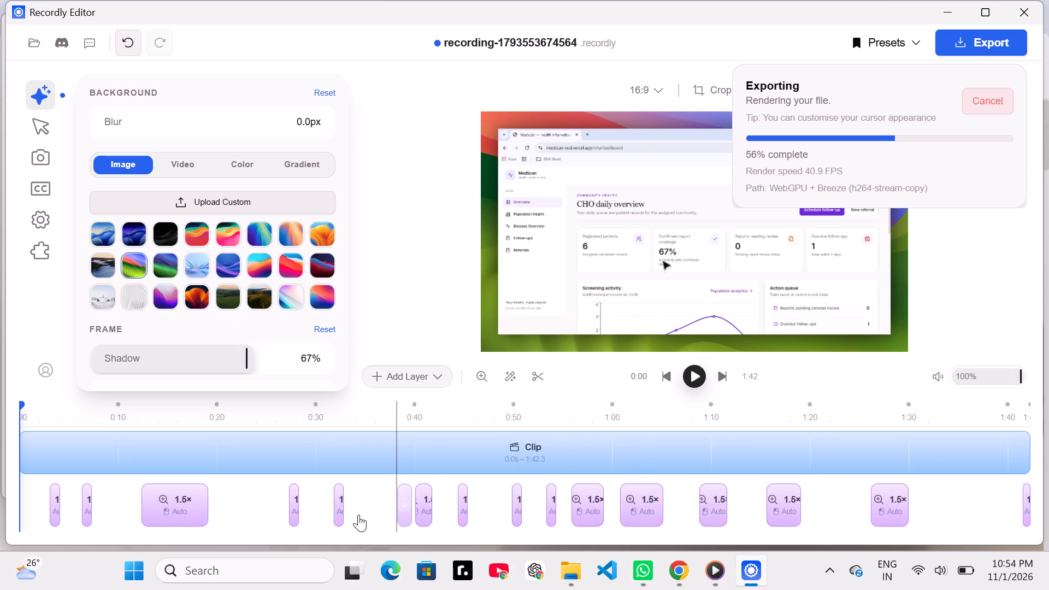
scroll(250, 532, left, 2)
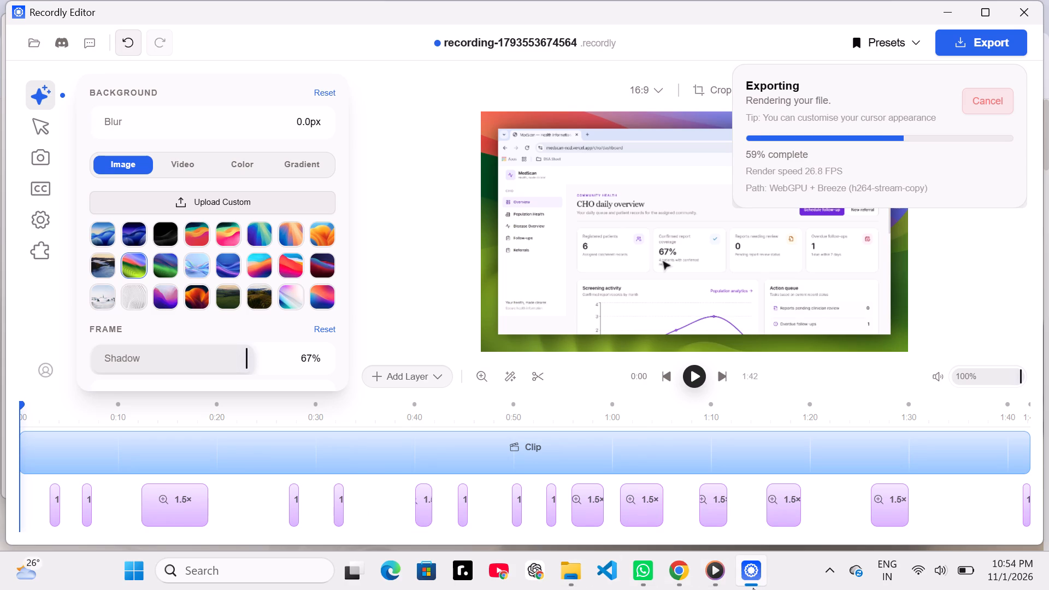
Switch the Windows colour mode to Dark in the Personalization settings.
click(671, 574)
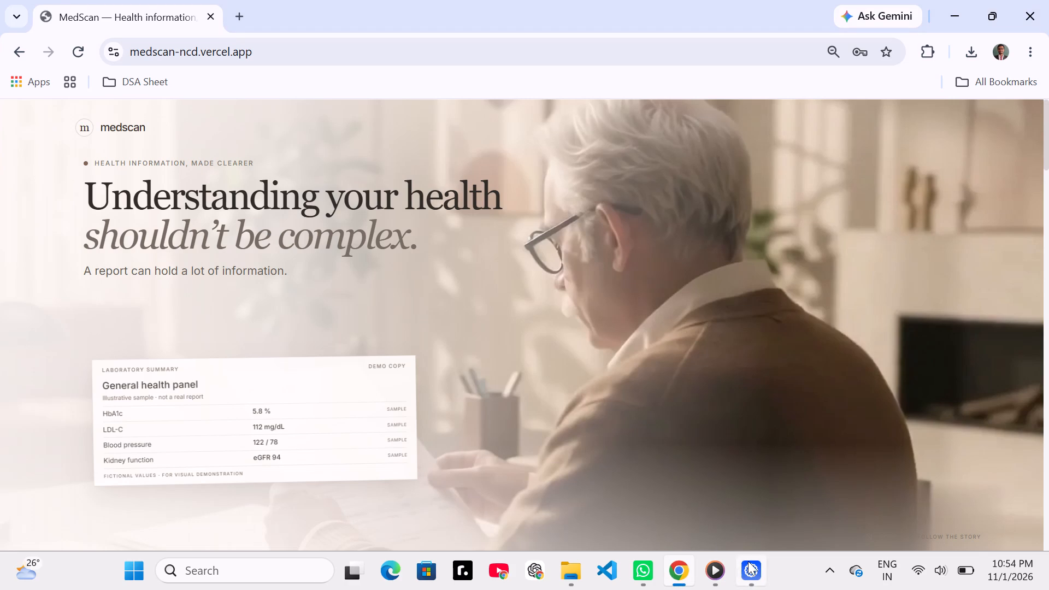
click(956, 582)
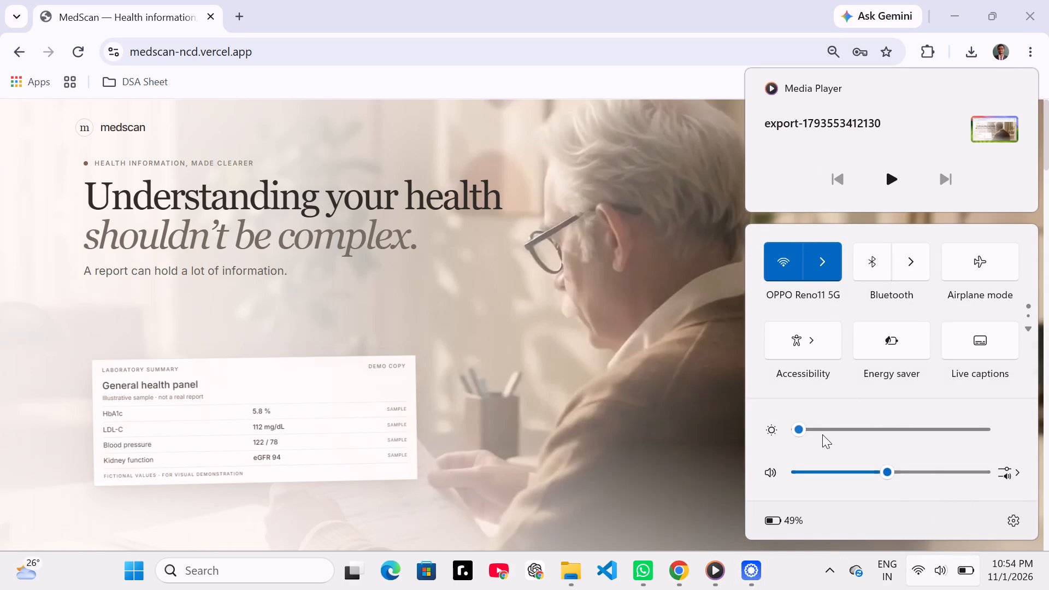
scroll(822, 434, down, 4)
click(1012, 517)
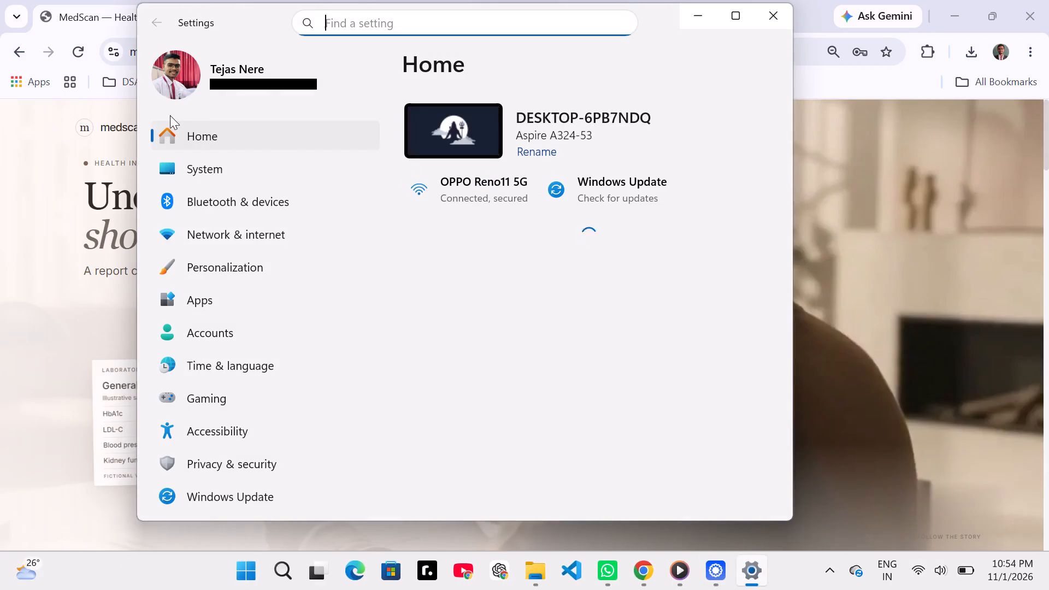
click(249, 256)
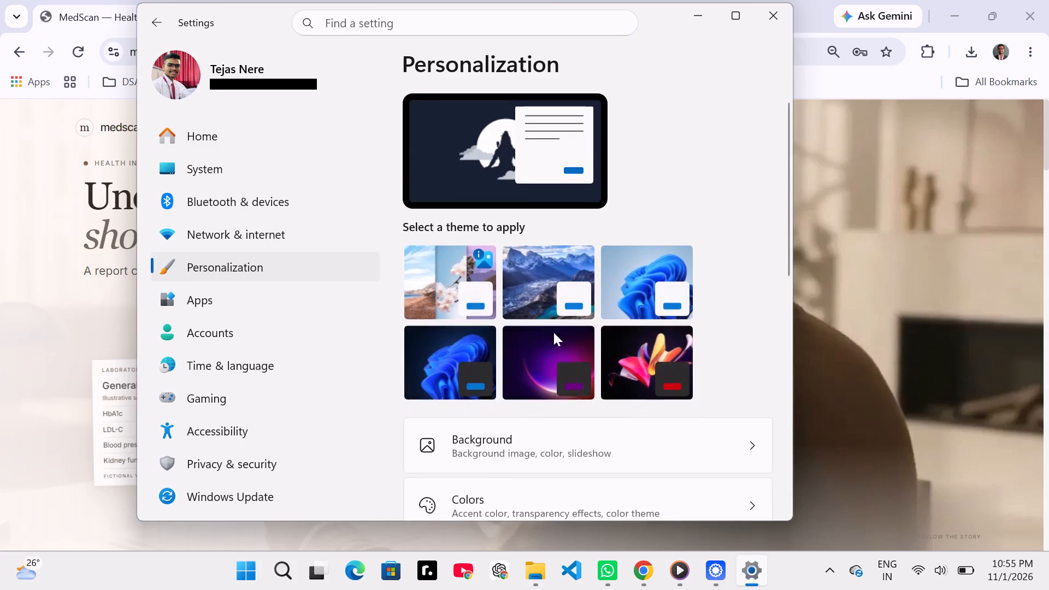
click(514, 500)
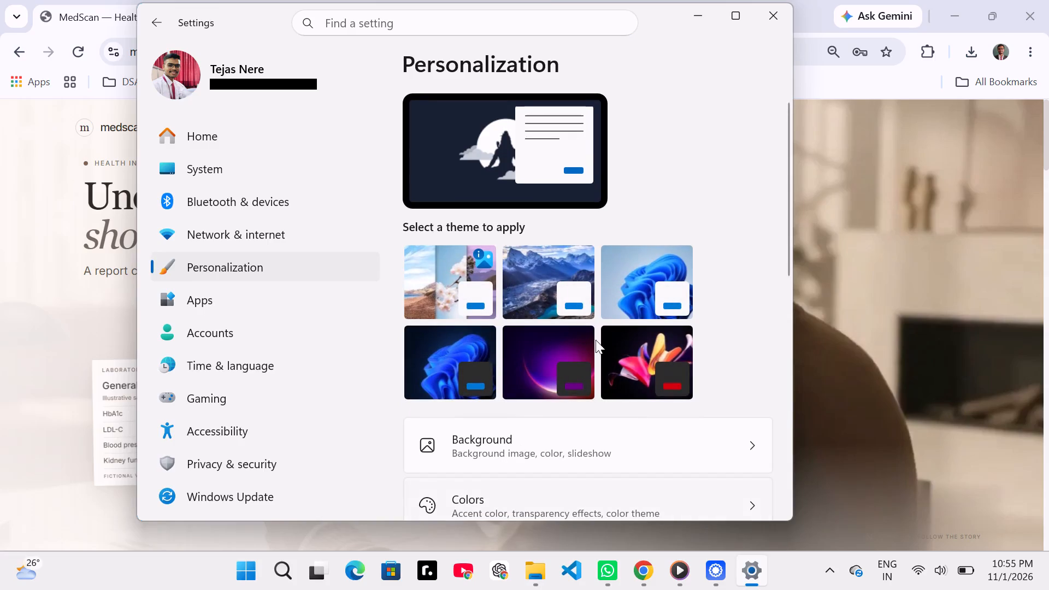
click(696, 261)
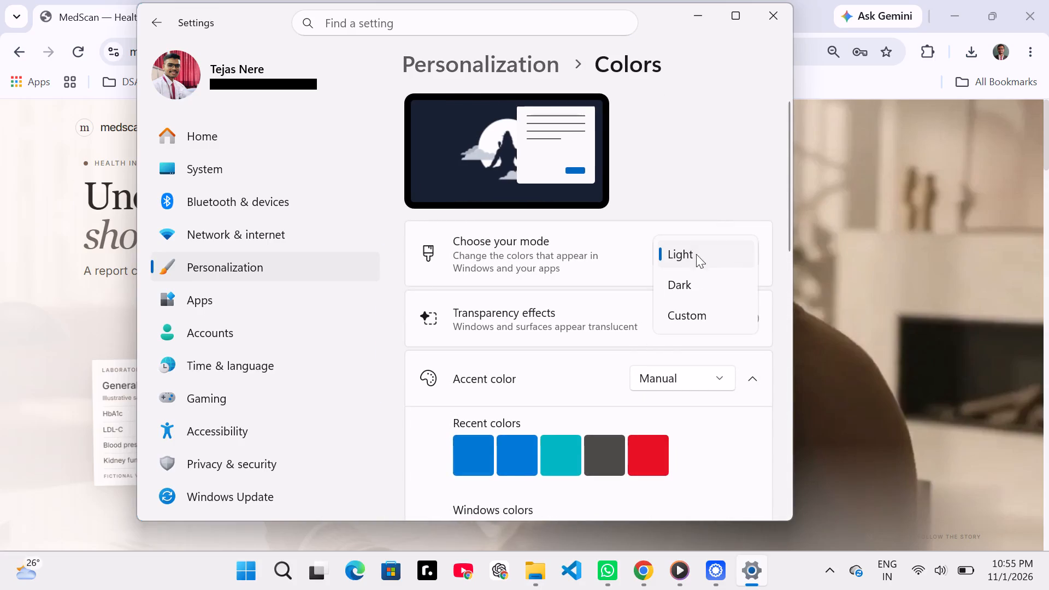
click(691, 275)
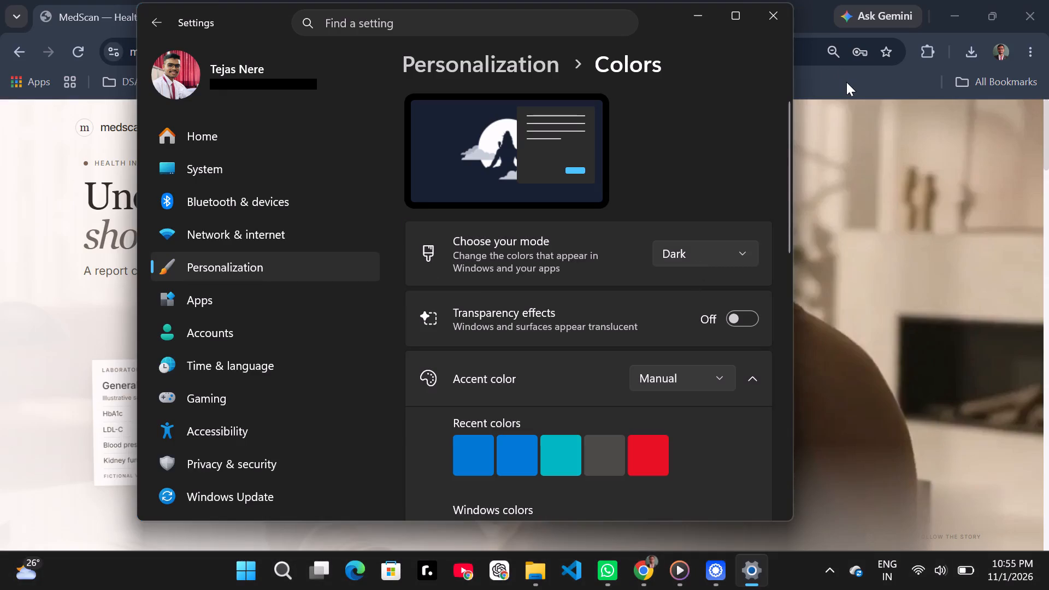
In a new Chrome tab, search Google for "Communty health officer for NCD" and show the image results.
click(846, 82)
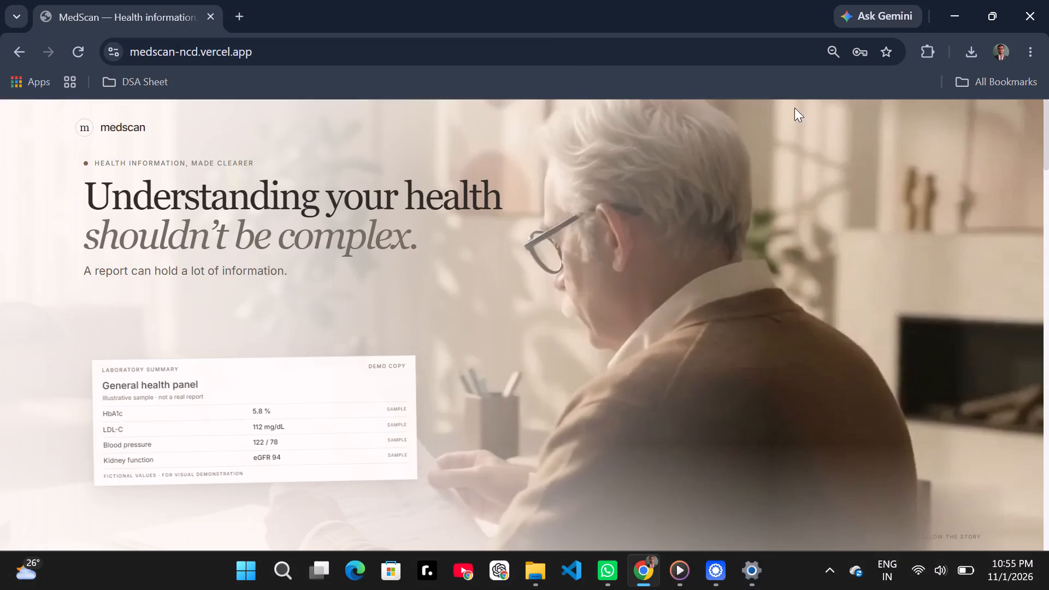
scroll(571, 88, down, 2)
click(235, 12)
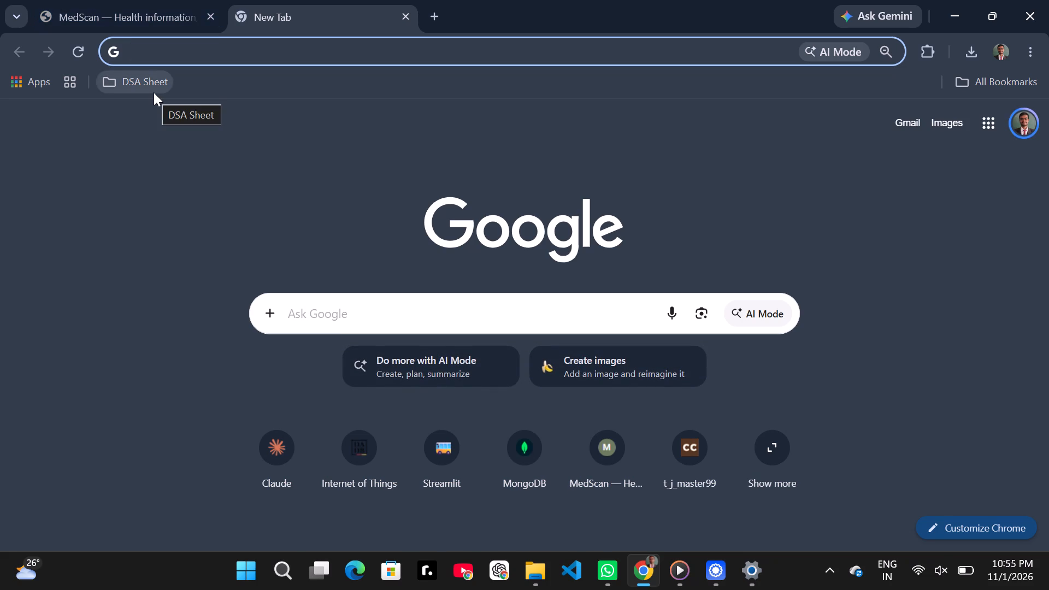
key(shift+c)
text(ommun)
text(ty health officer)
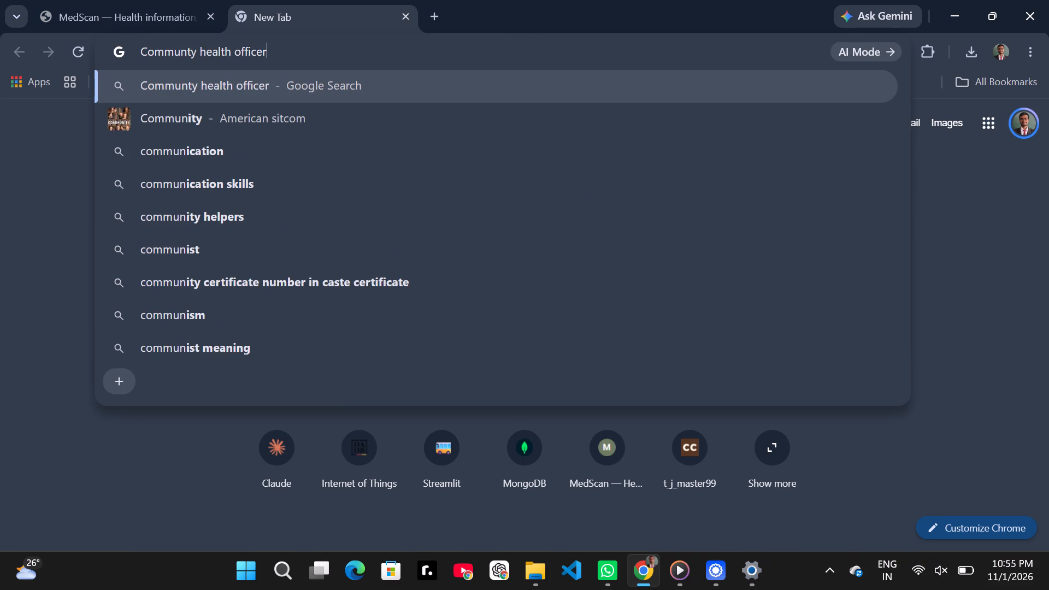
key(space)
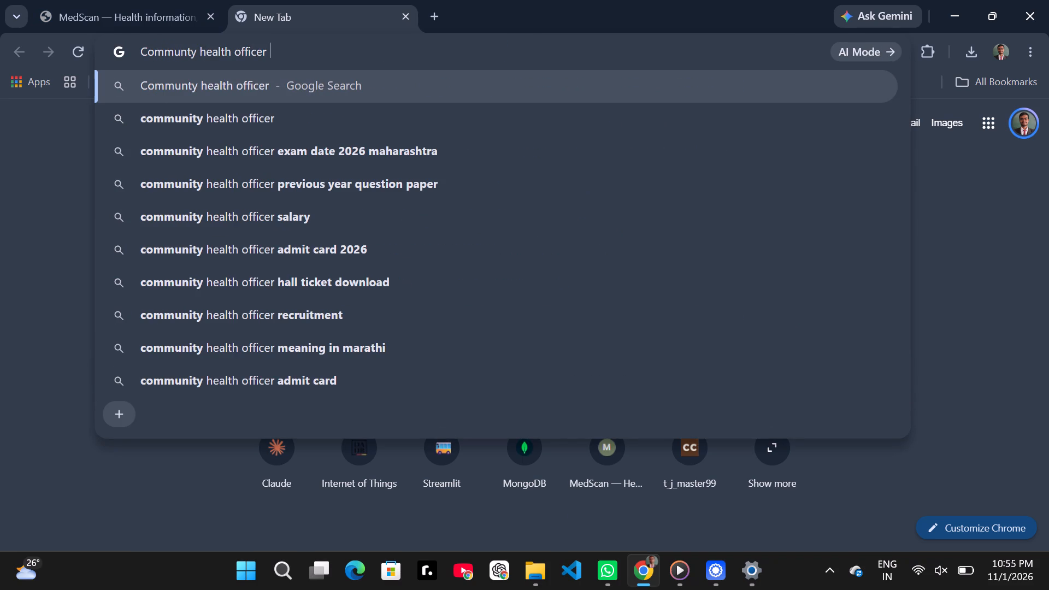
text(for NCD)
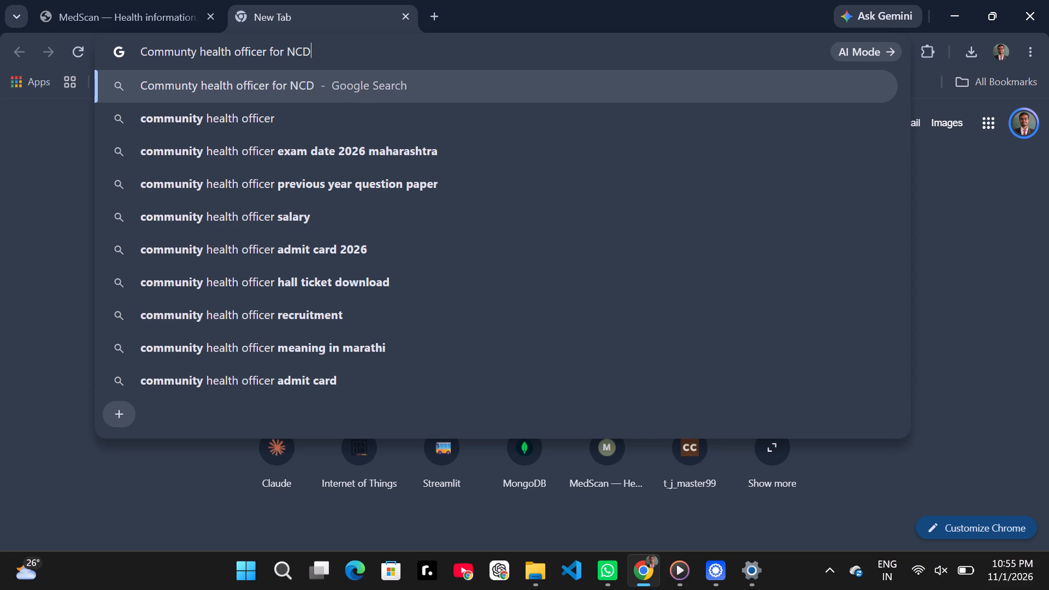
key(Return)
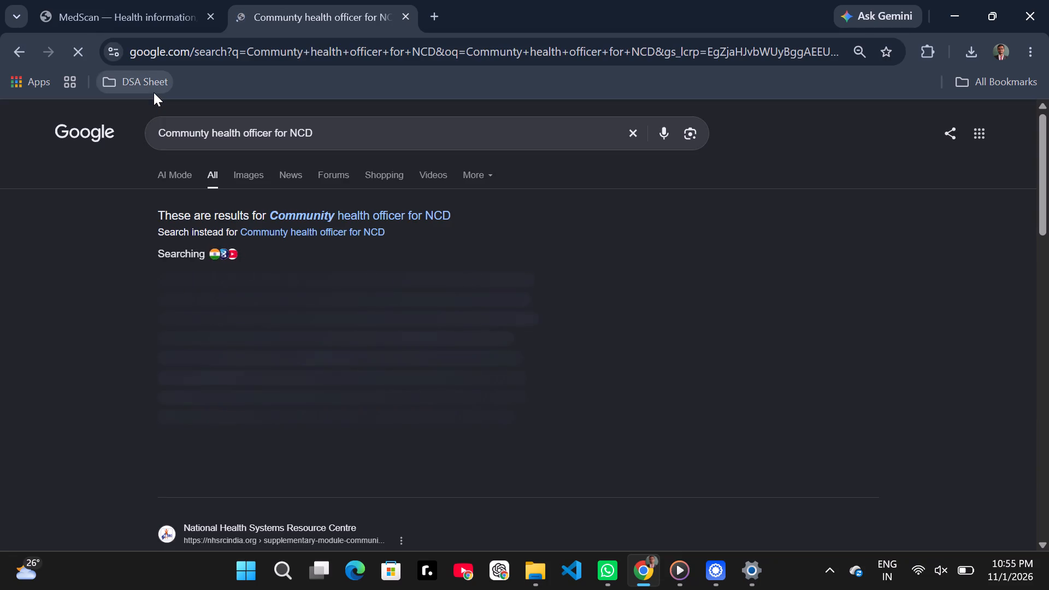
scroll(371, 361, down, 4)
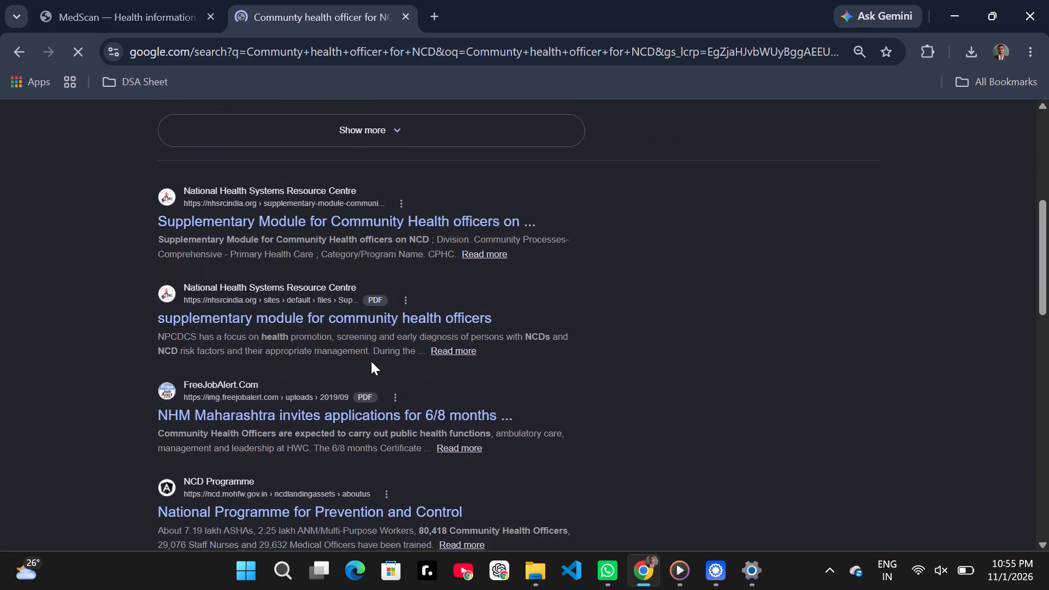
scroll(371, 361, up, 7)
click(249, 174)
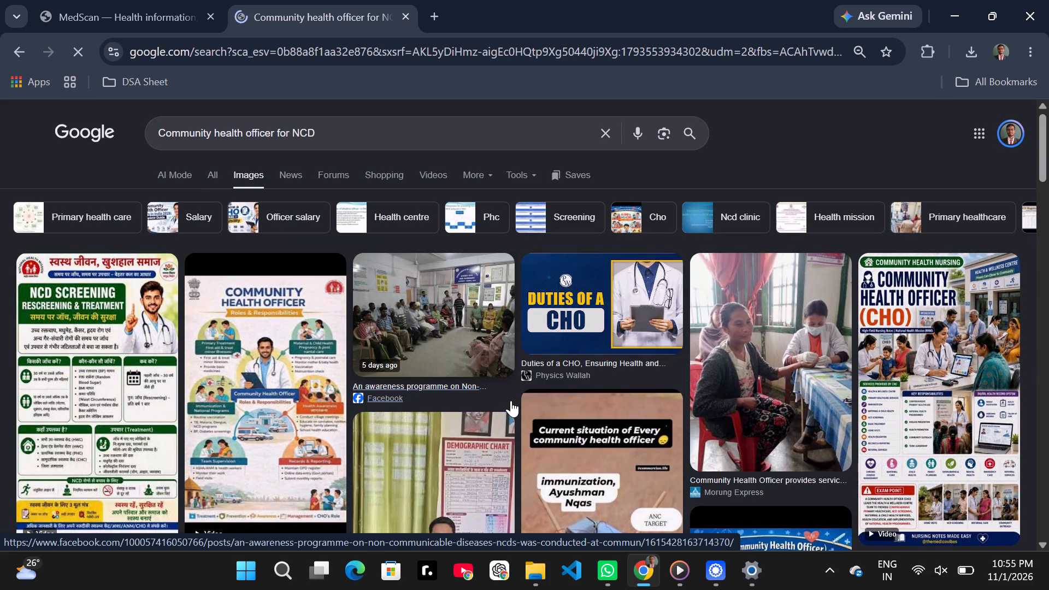
Look through the Google image results for "Community health officer for NCD" for a suitable CHO picture.
scroll(511, 400, down, 2)
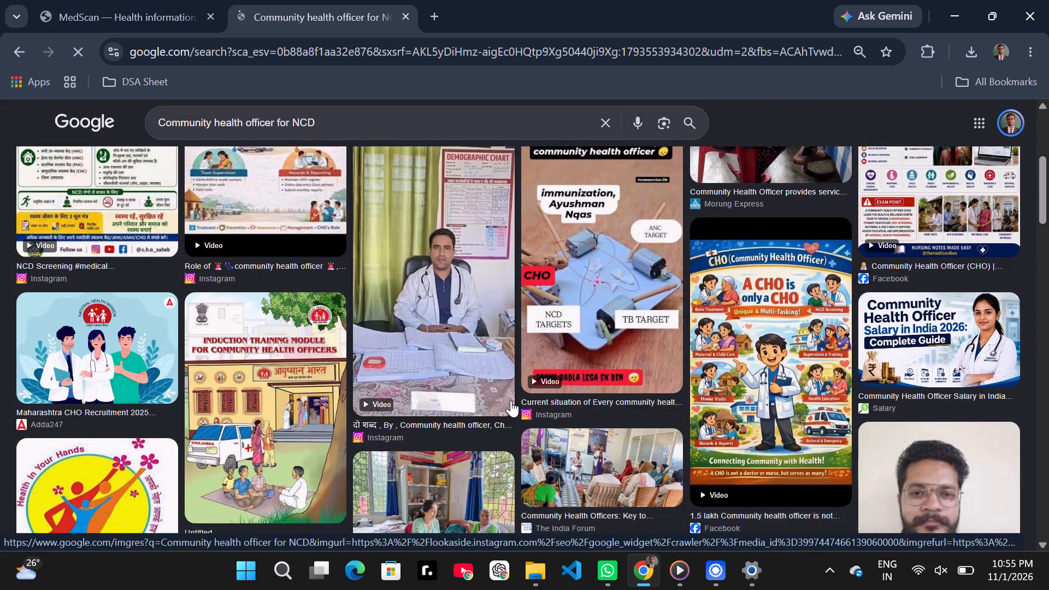
scroll(511, 400, down, 2)
scroll(511, 400, up, 1)
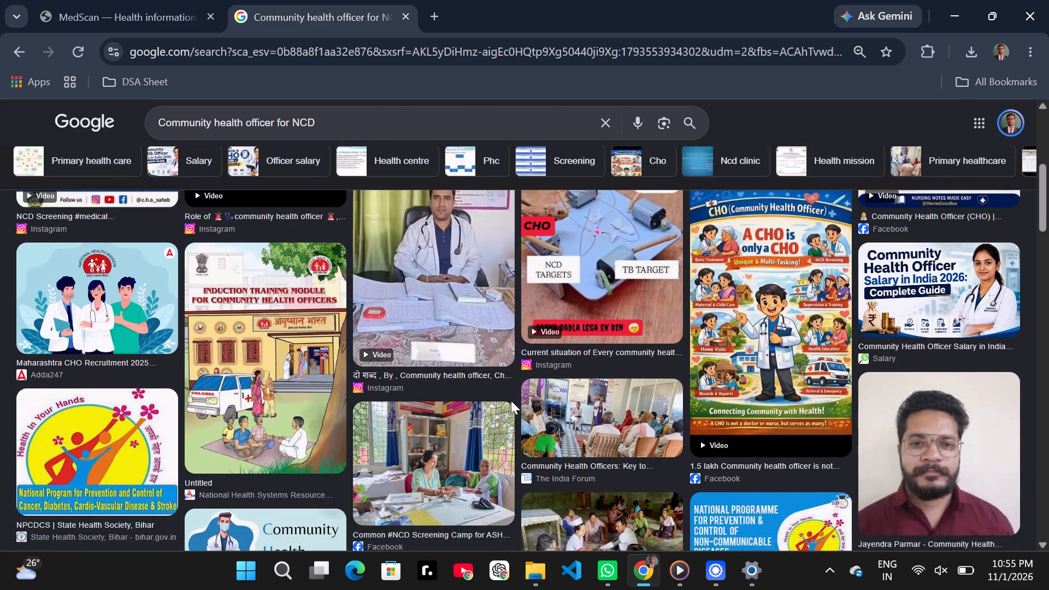
scroll(518, 433, down, 2)
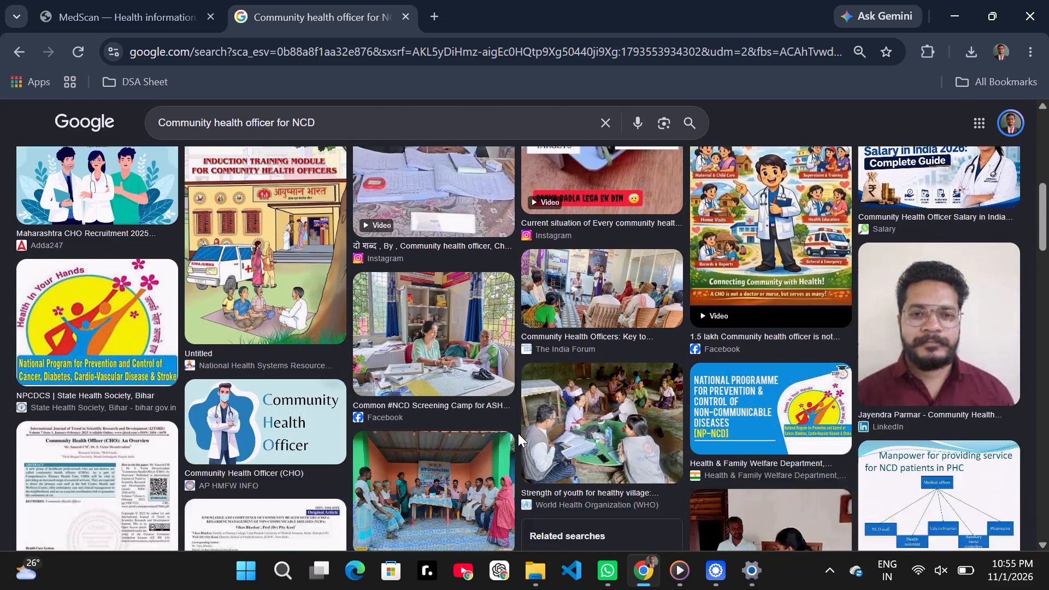
scroll(518, 433, down, 1)
scroll(518, 433, up, 1)
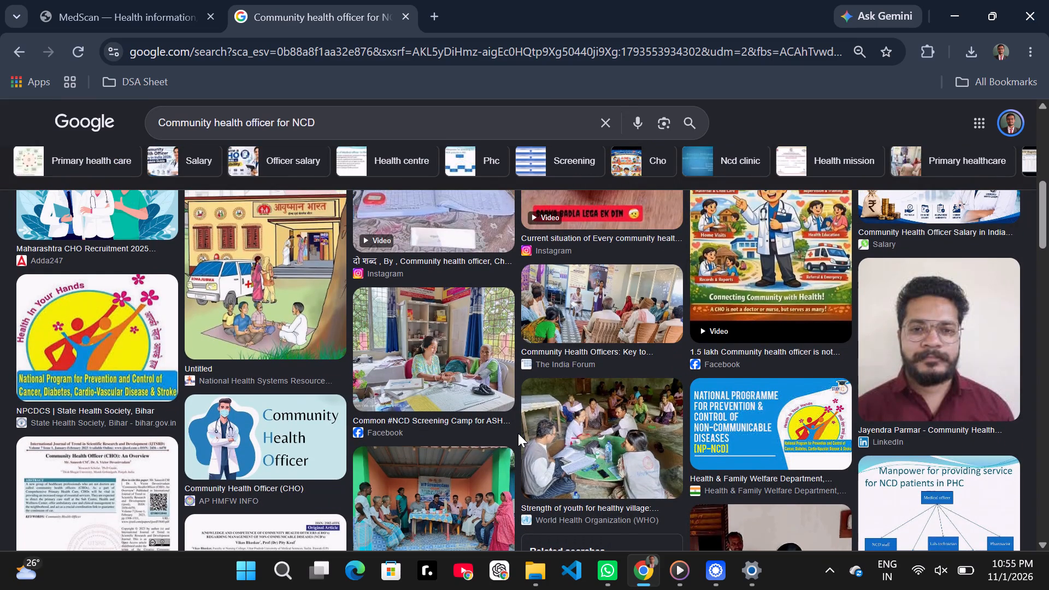
scroll(518, 433, down, 2)
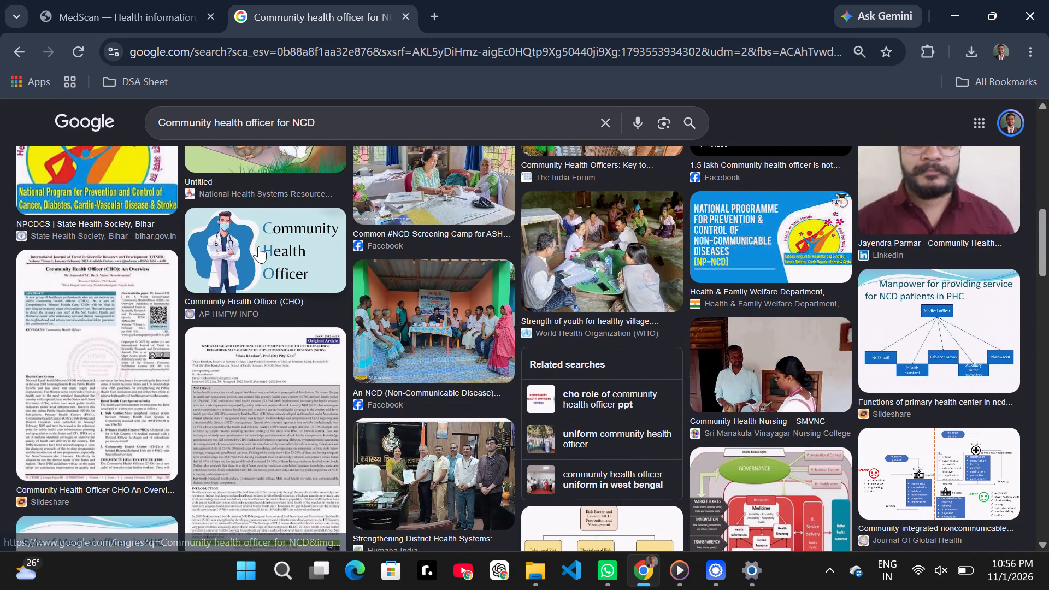
scroll(258, 246, down, 2)
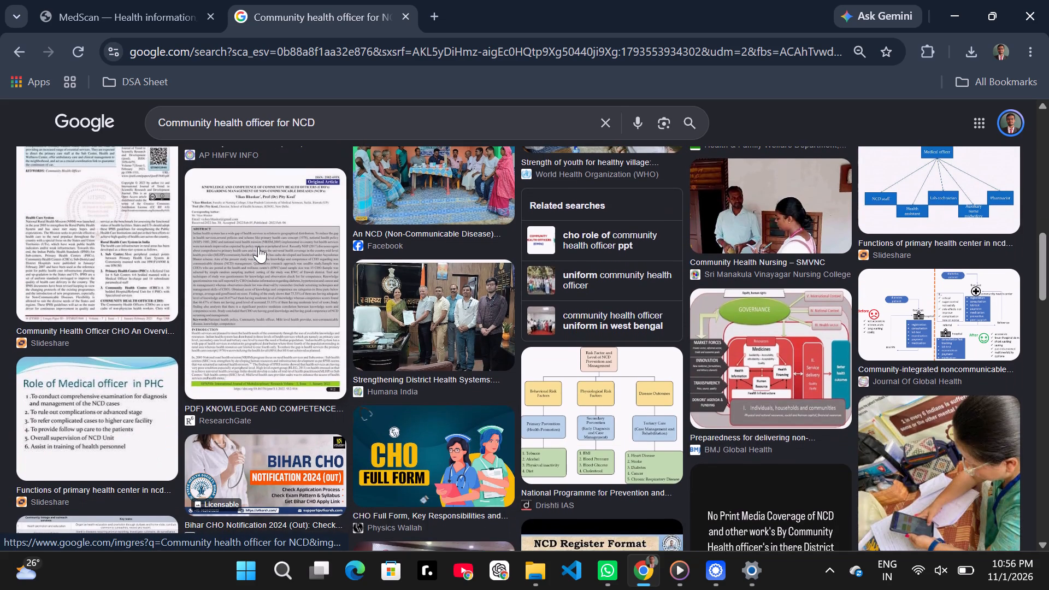
scroll(330, 347, down, 2)
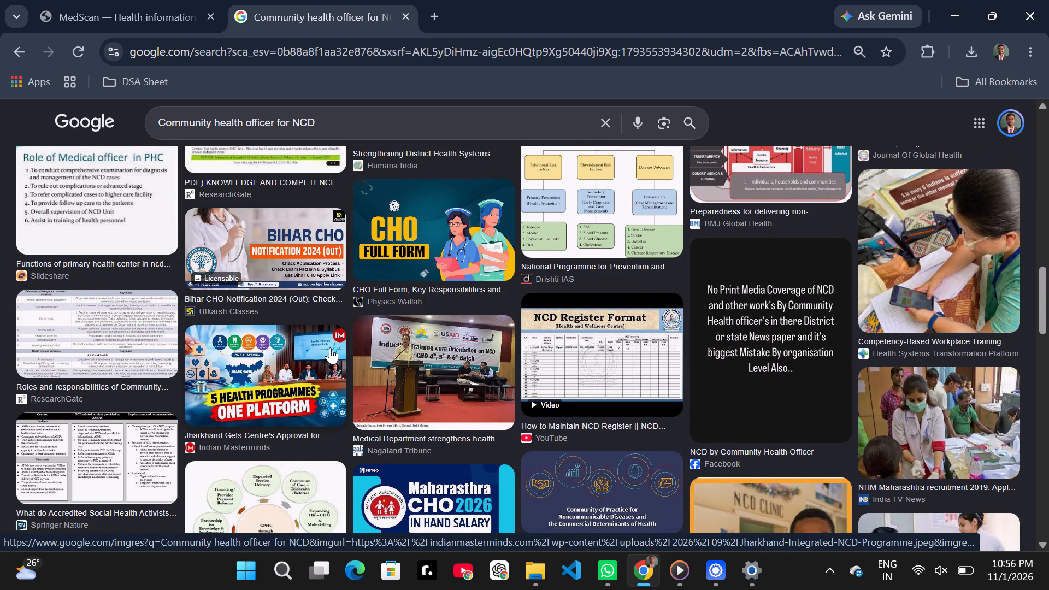
scroll(330, 347, down, 1)
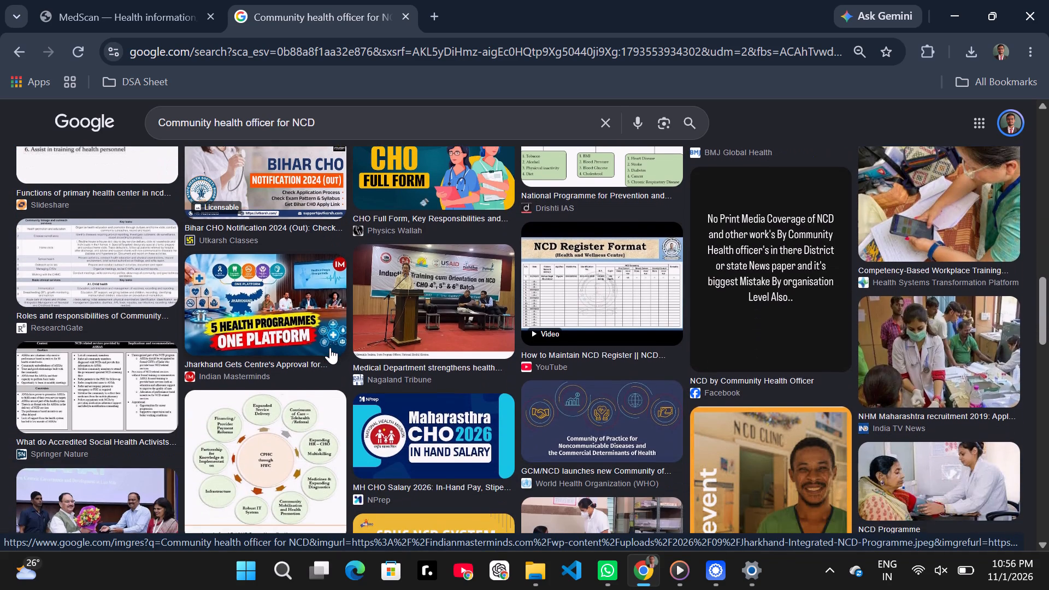
scroll(330, 347, down, 1)
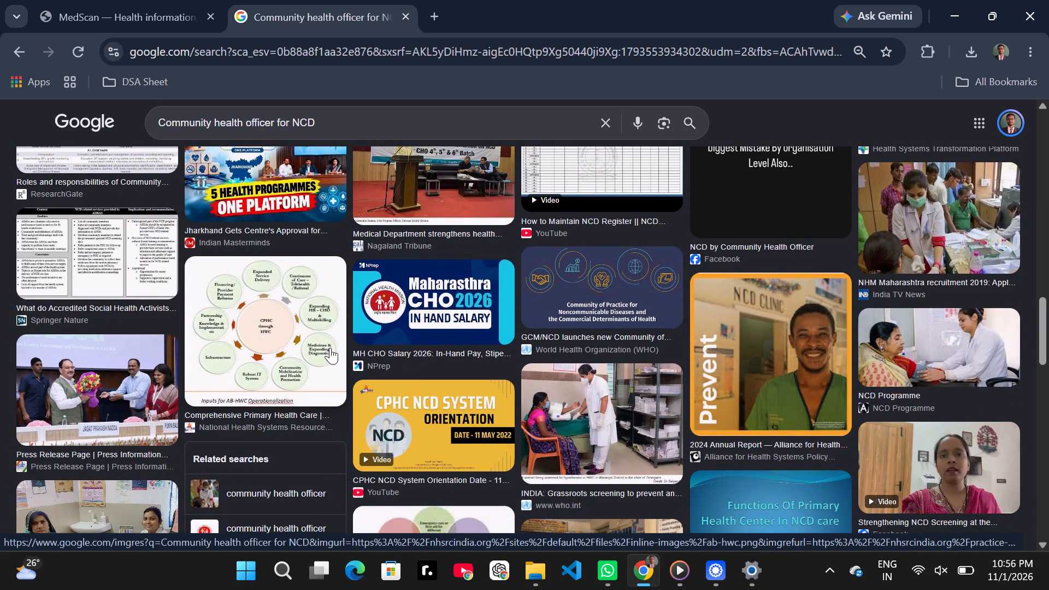
scroll(330, 347, down, 2)
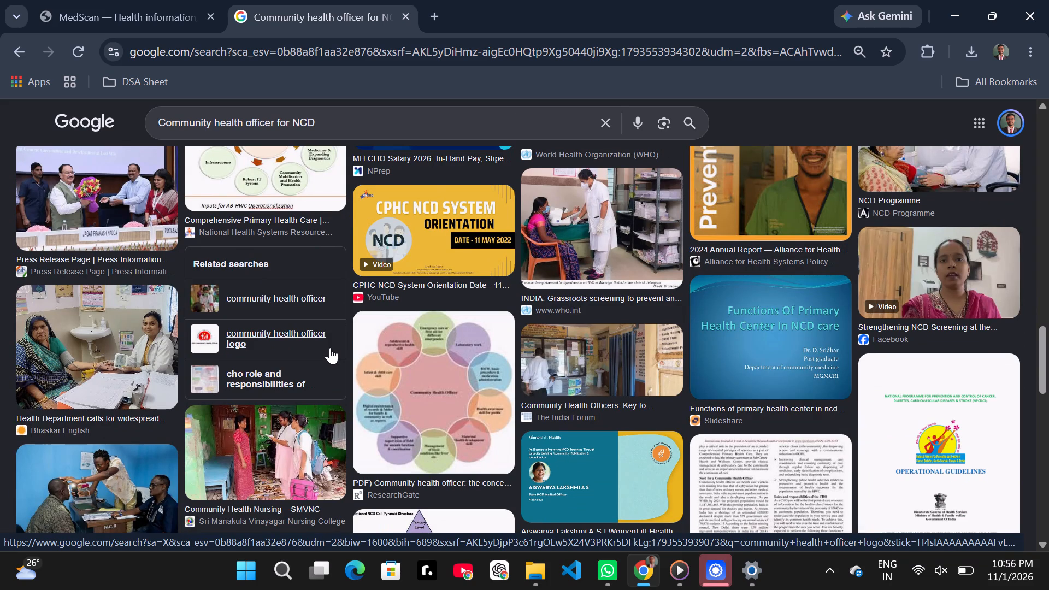
scroll(330, 347, down, 3)
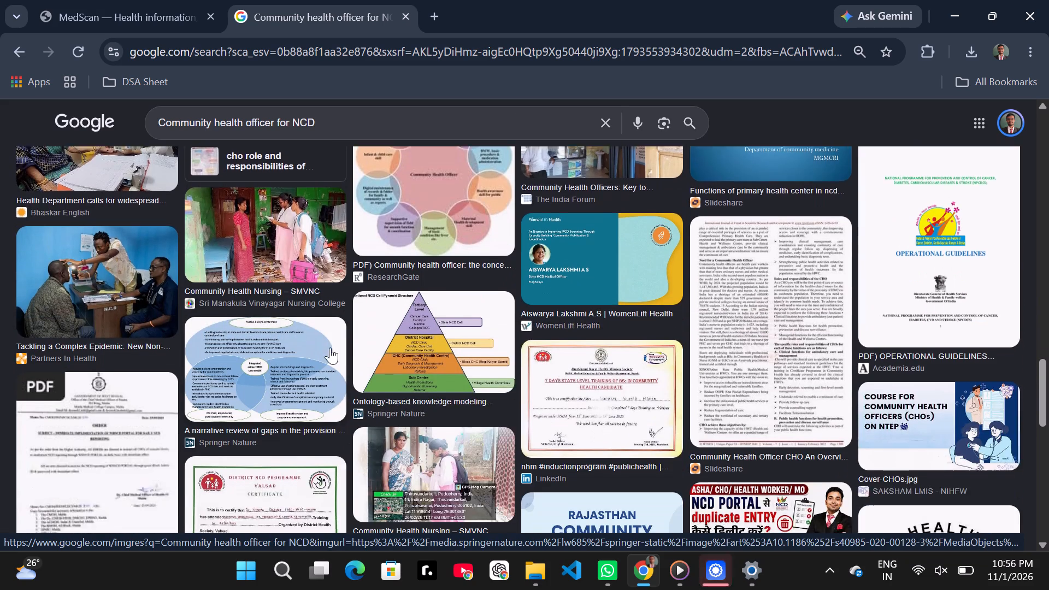
scroll(330, 347, down, 4)
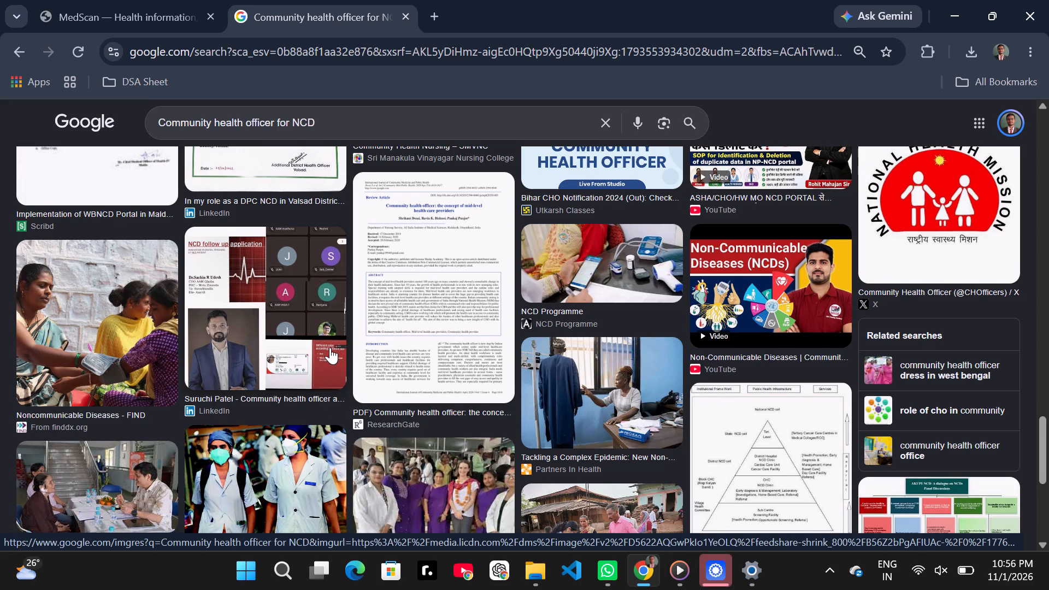
scroll(330, 347, down, 2)
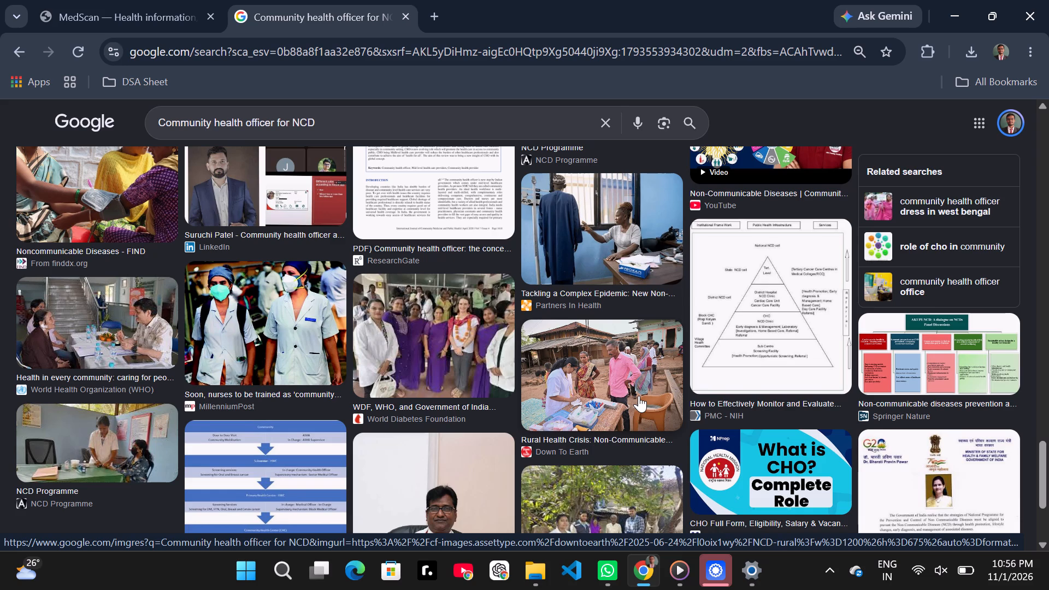
scroll(639, 396, down, 1)
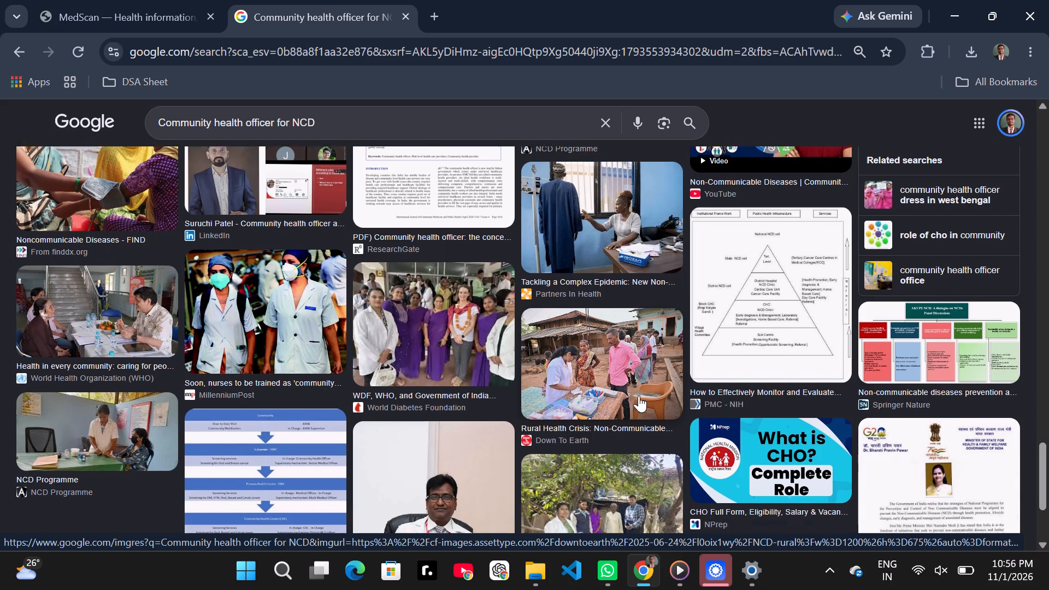
scroll(639, 396, down, 5)
scroll(639, 396, up, 2)
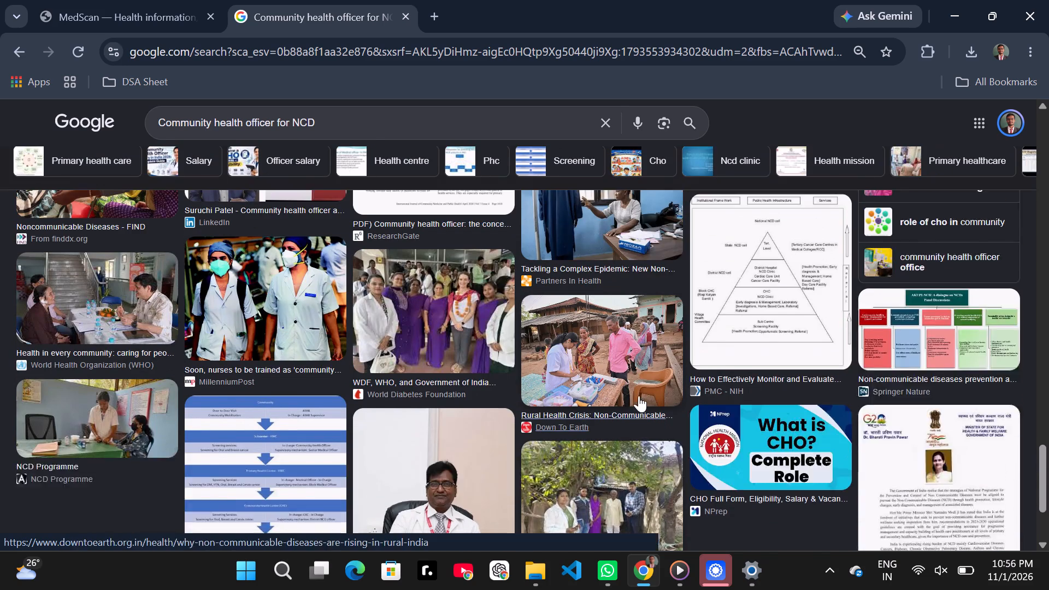
scroll(639, 396, up, 5)
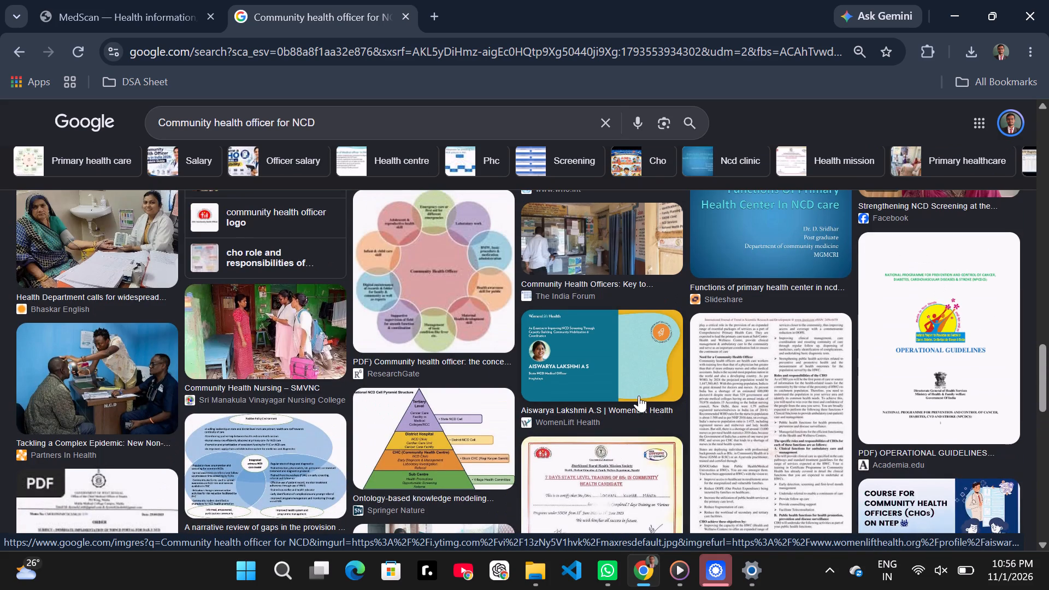
scroll(639, 396, up, 2)
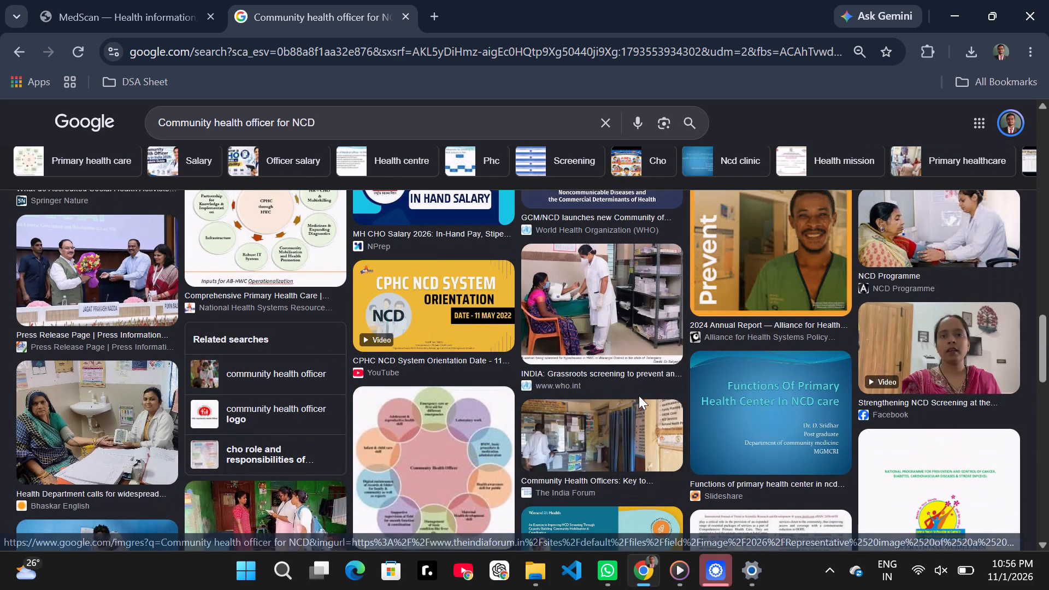
scroll(639, 396, up, 1)
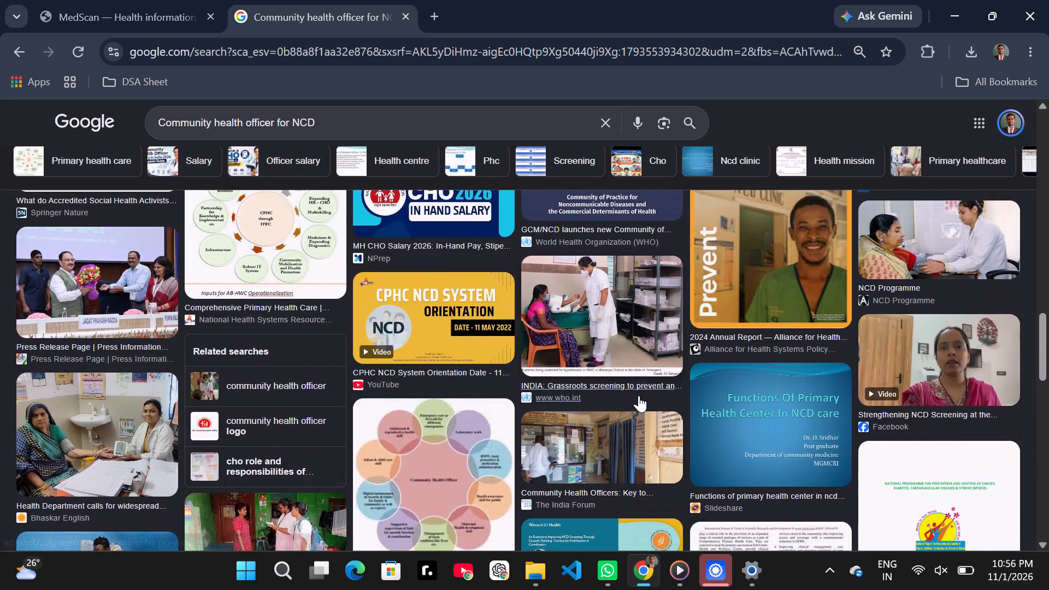
scroll(639, 396, up, 3)
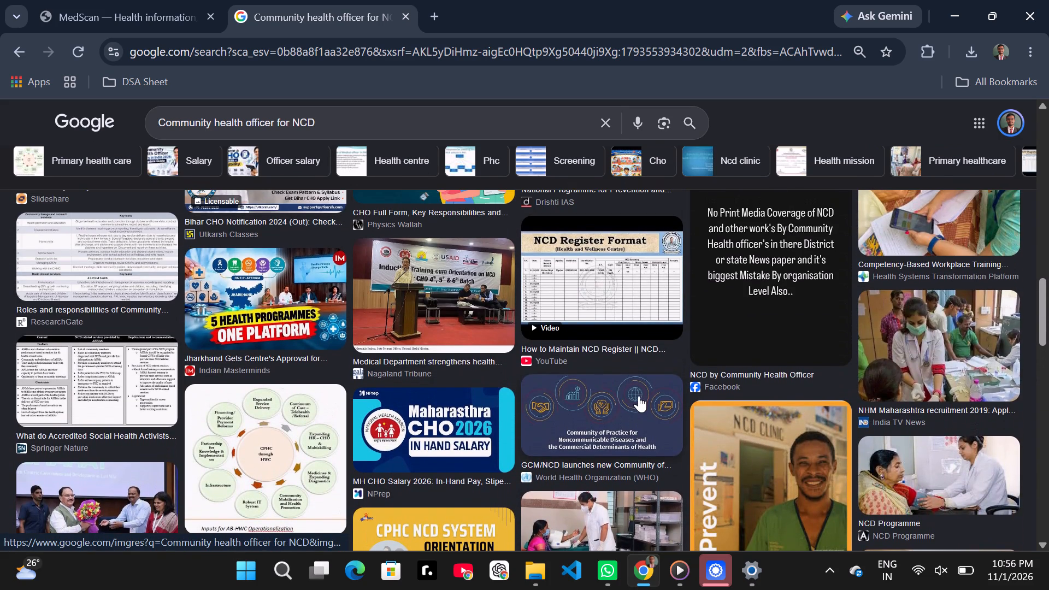
scroll(639, 396, up, 2)
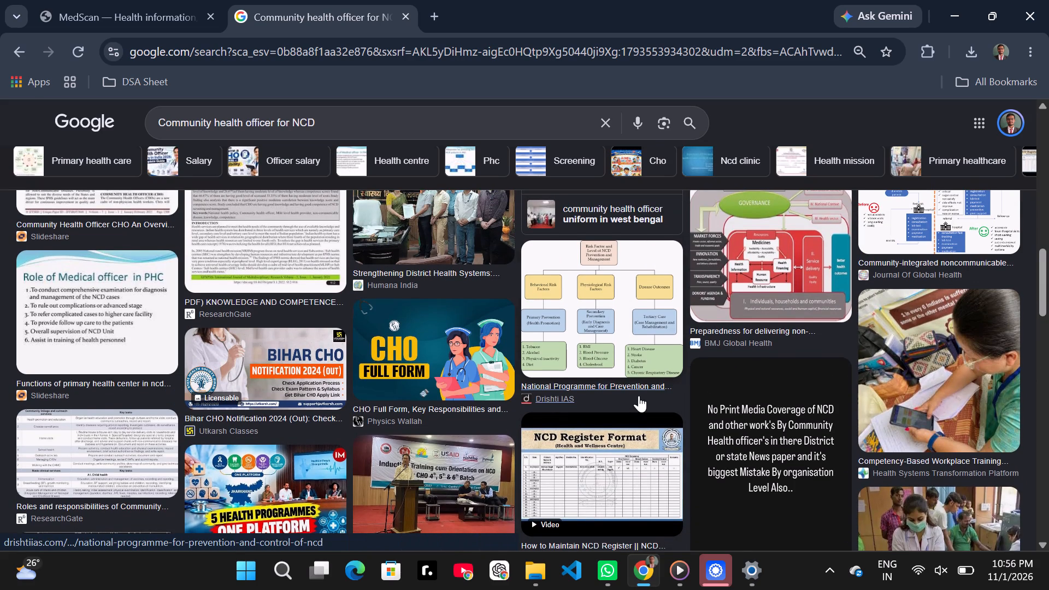
scroll(639, 396, up, 2)
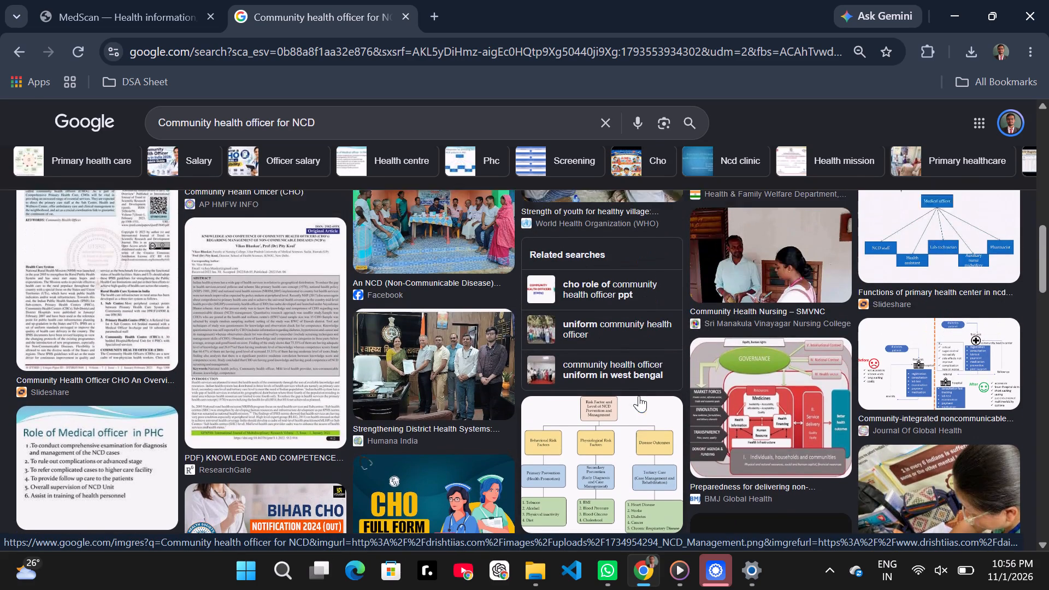
scroll(639, 396, up, 2)
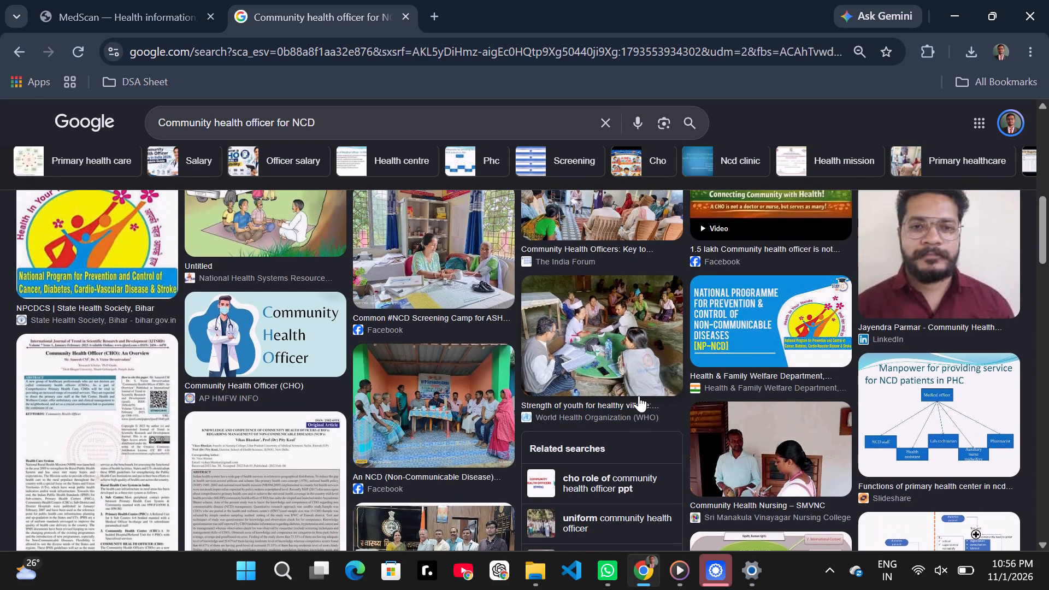
scroll(639, 396, up, 1)
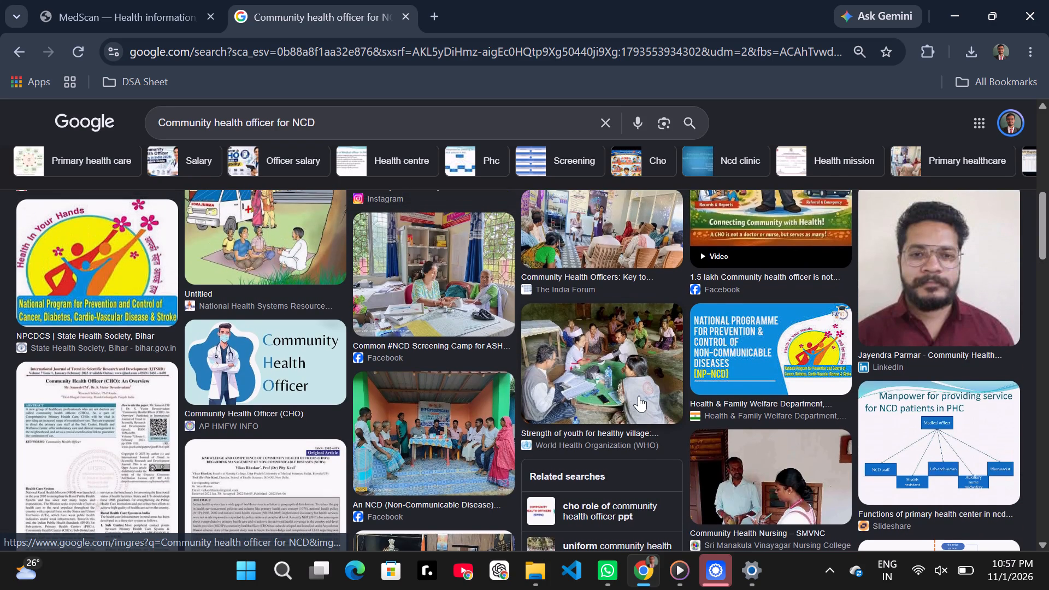
Save the AP HMFW INFO "Community Health Officer (CHO)" illustration to Downloads as a JPEG image named "images".
click(272, 346)
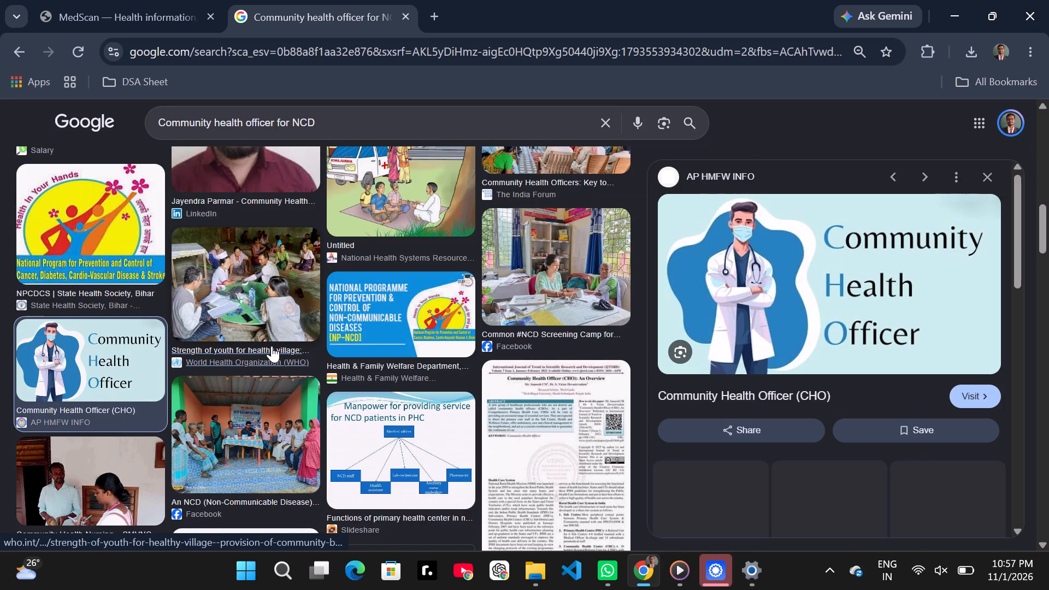
right_click(791, 339)
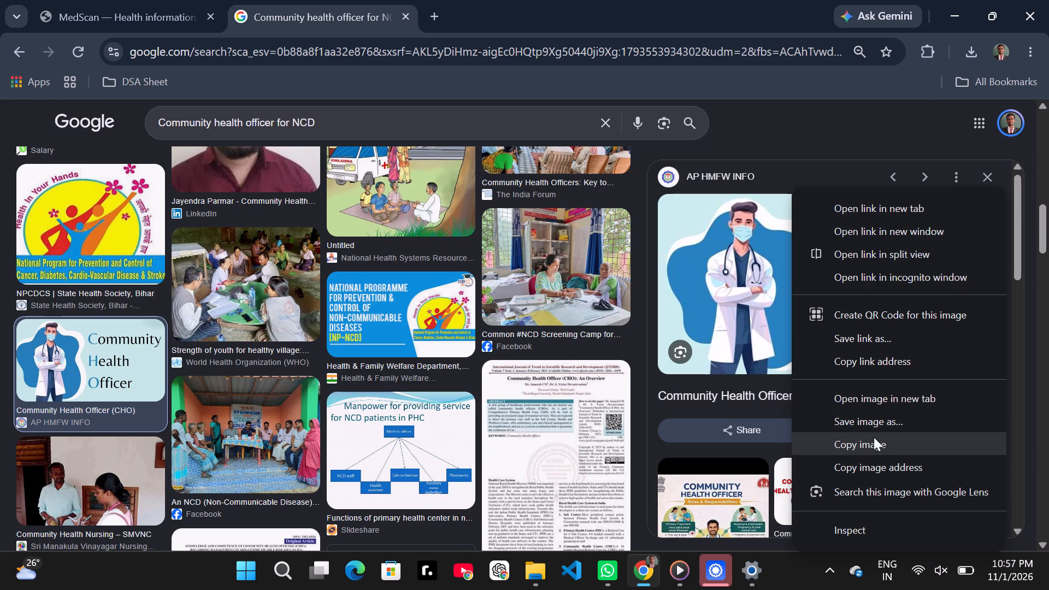
click(884, 422)
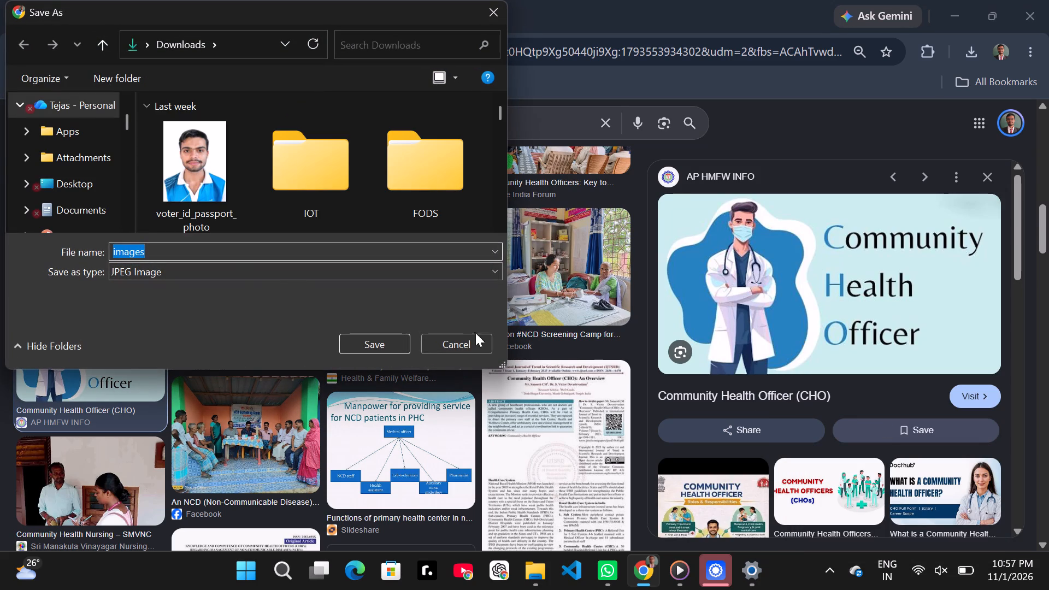
click(369, 349)
click(685, 571)
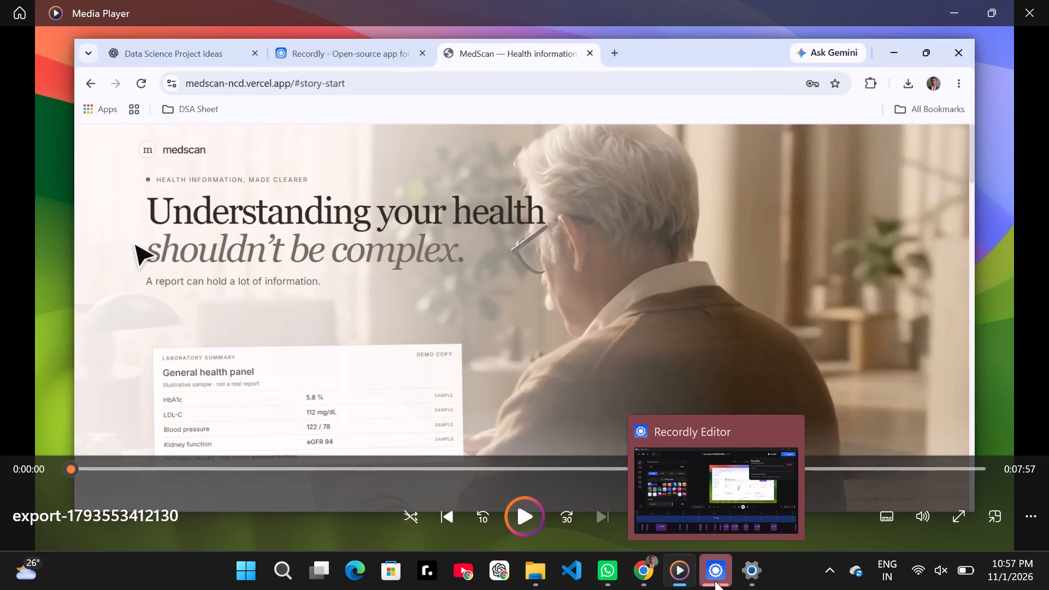
click(720, 573)
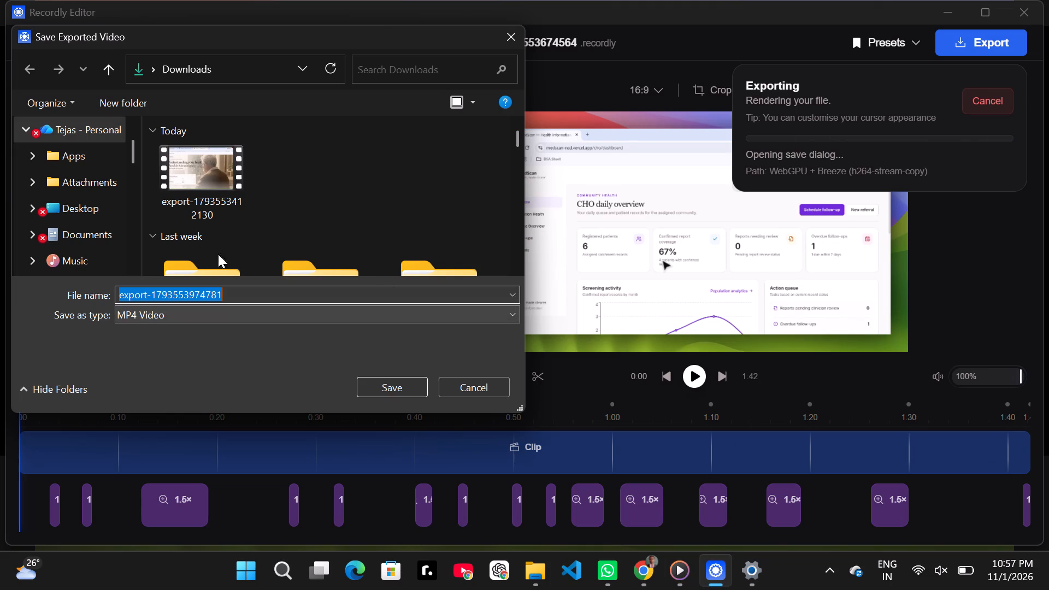
click(387, 385)
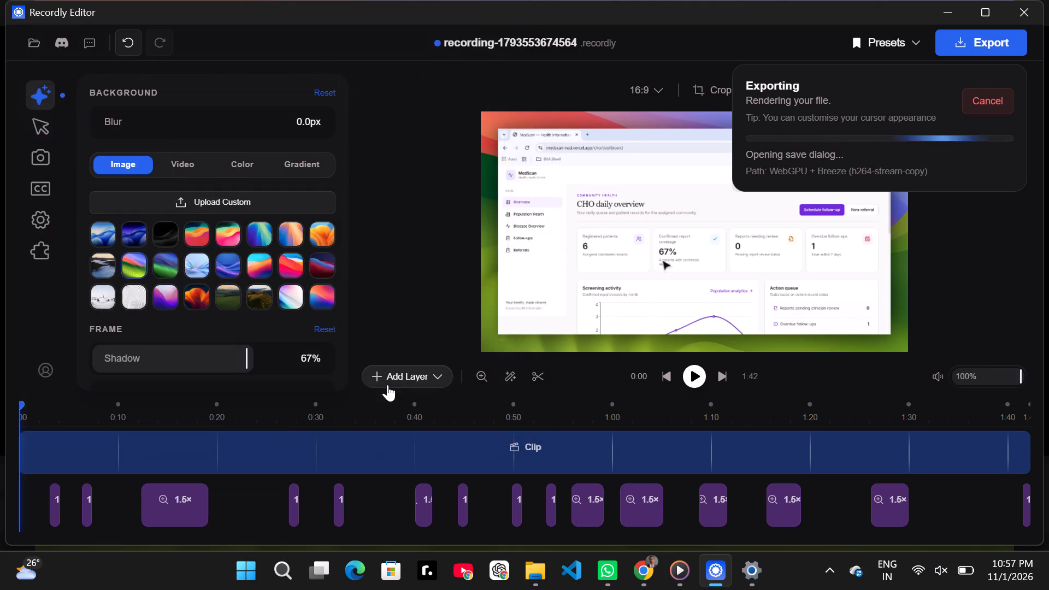
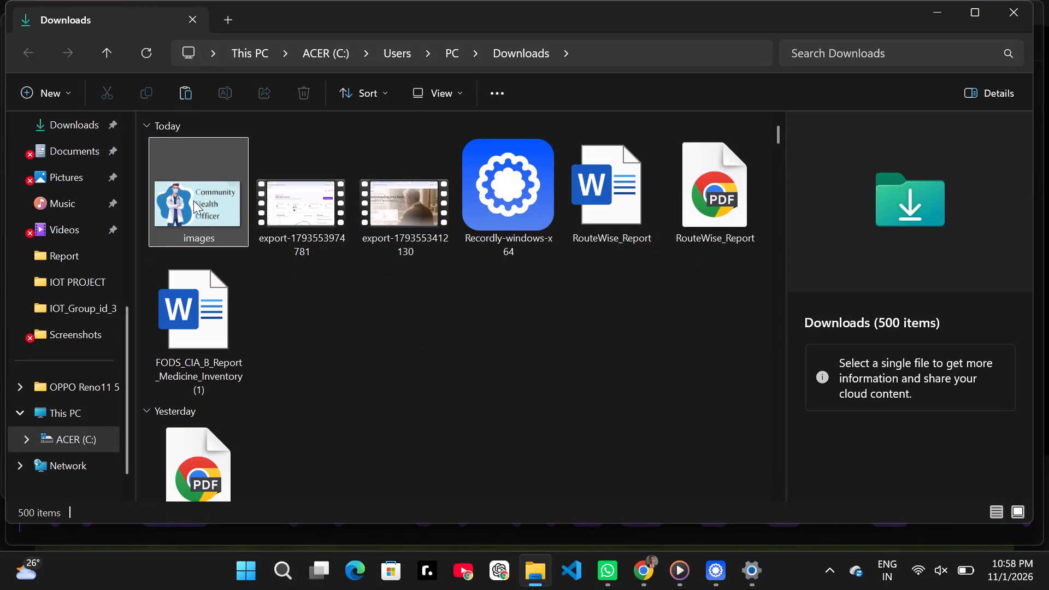
Copy the Community Health Officer picture file "images" from the Downloads folder and switch to Chrome.
click(208, 205)
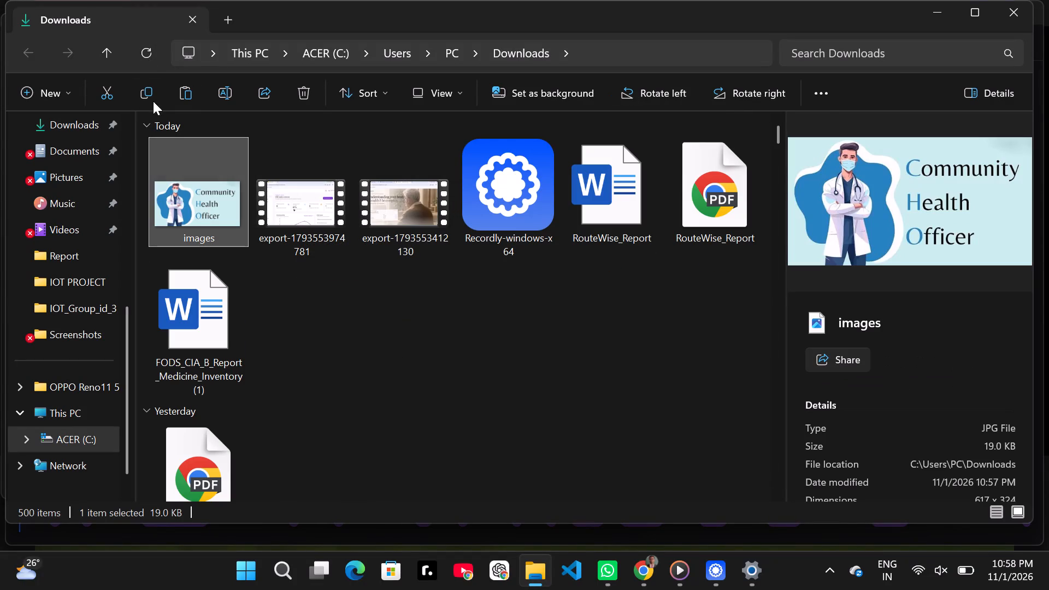
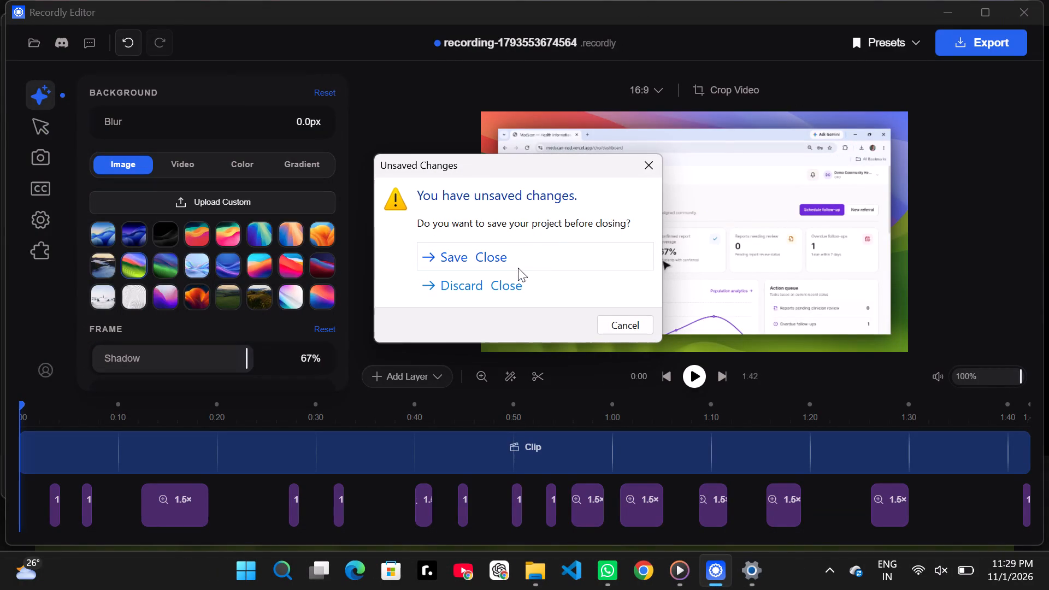
Close the Recordly Editor project and discard its unsaved changes.
click(514, 290)
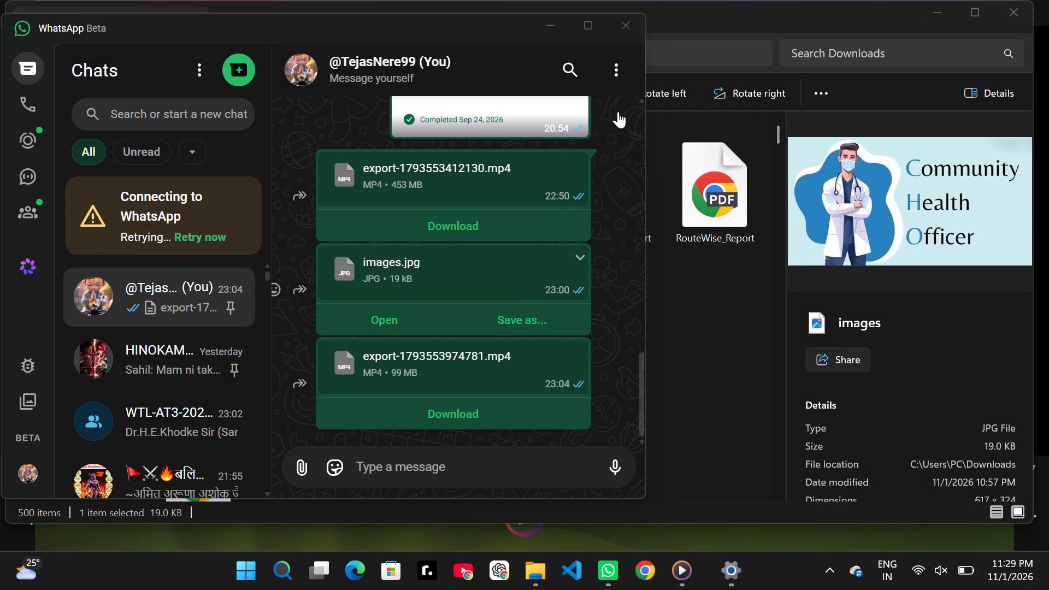
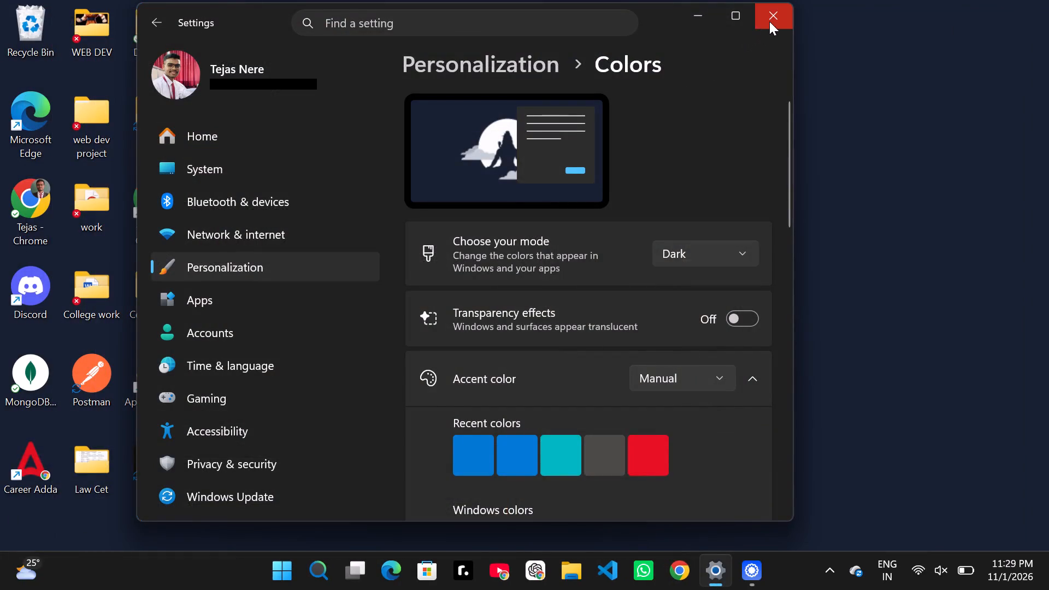
Close the Settings window and quit Recordly.
click(769, 21)
click(746, 482)
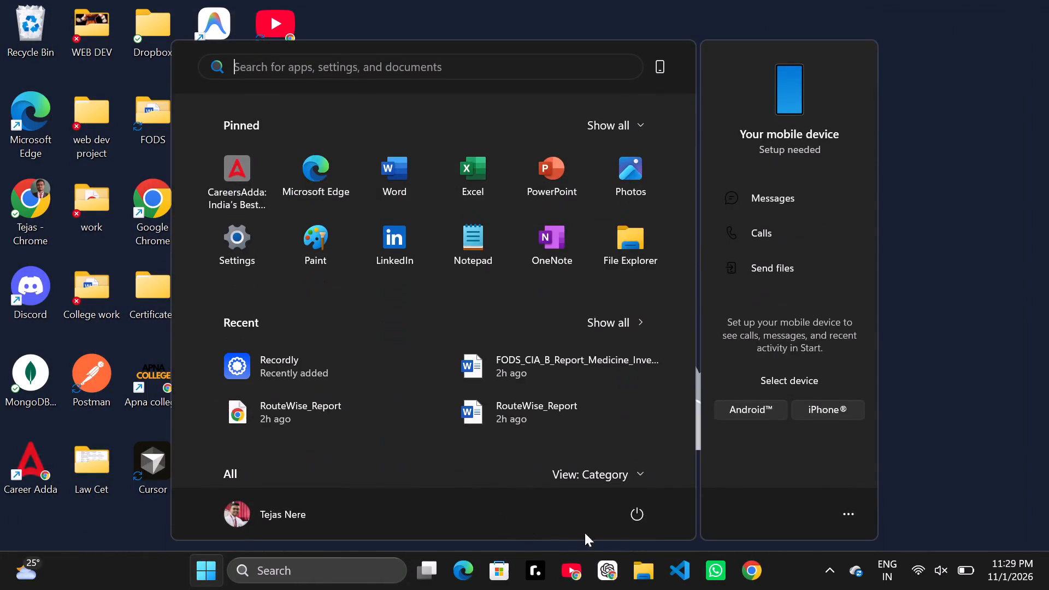
Shut down the computer.
click(657, 520)
click(650, 517)
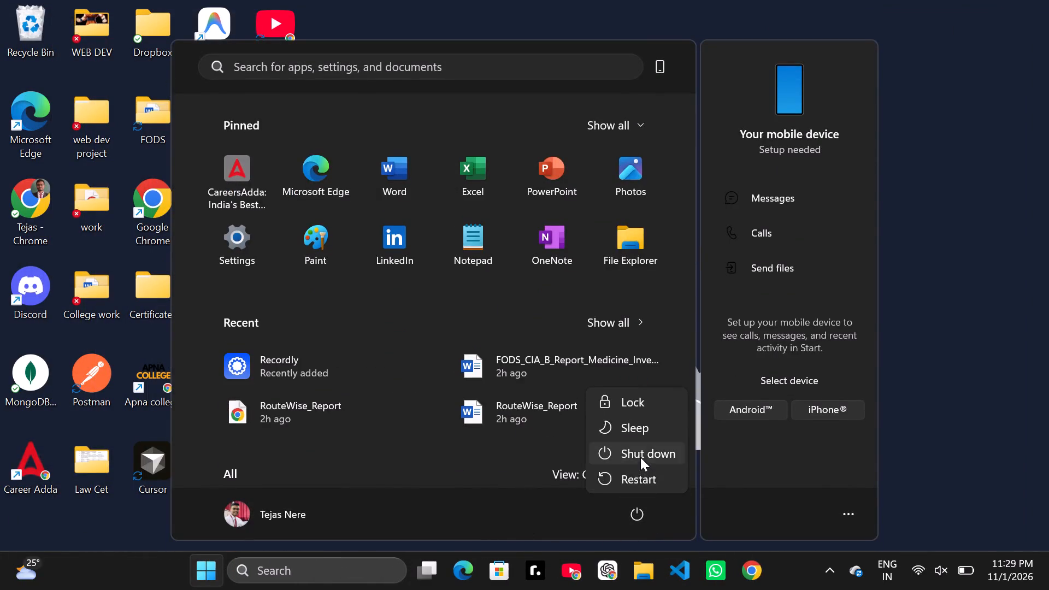
click(640, 457)
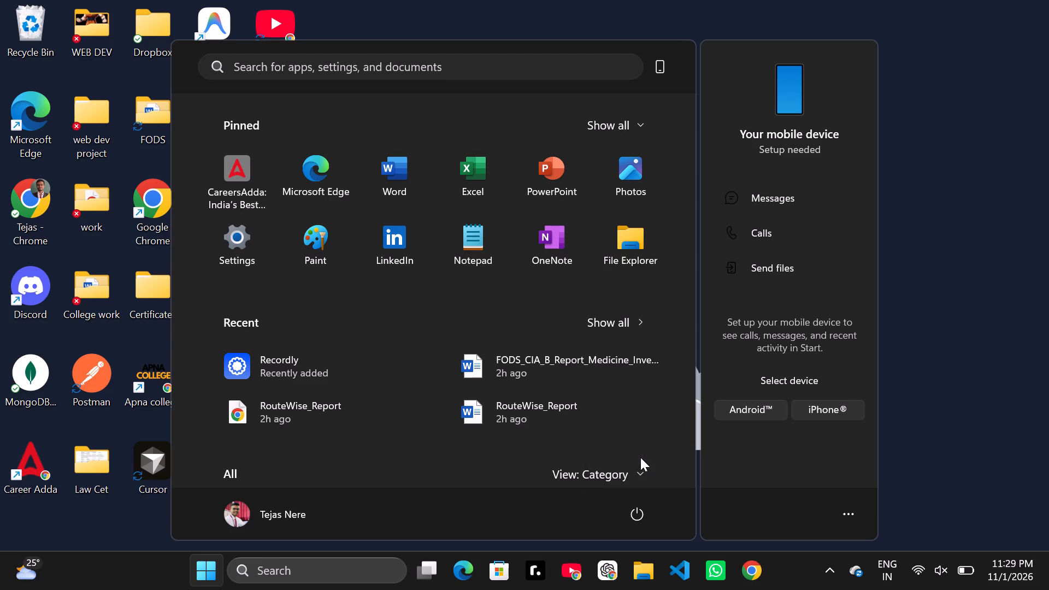